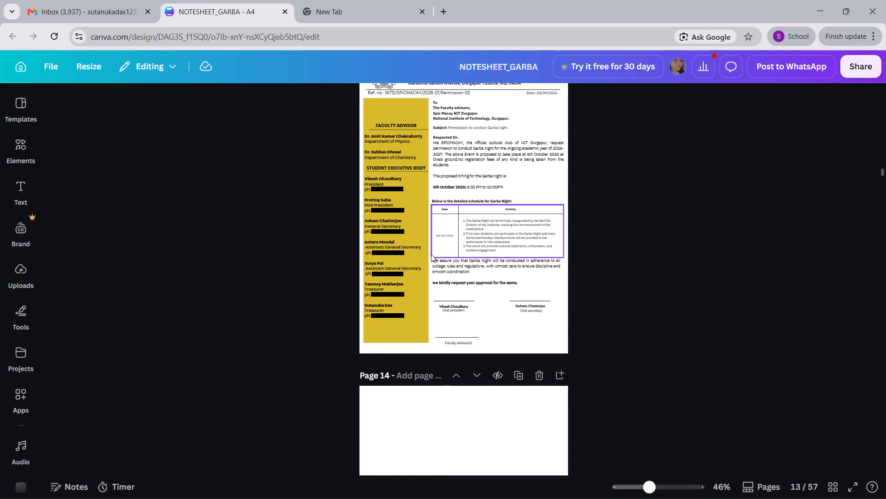
# Review the Garba Night permission letters and budget break-up on pages 13 to 22 of the note-sheet.
pyautogui.scroll(-4, 431, 254)
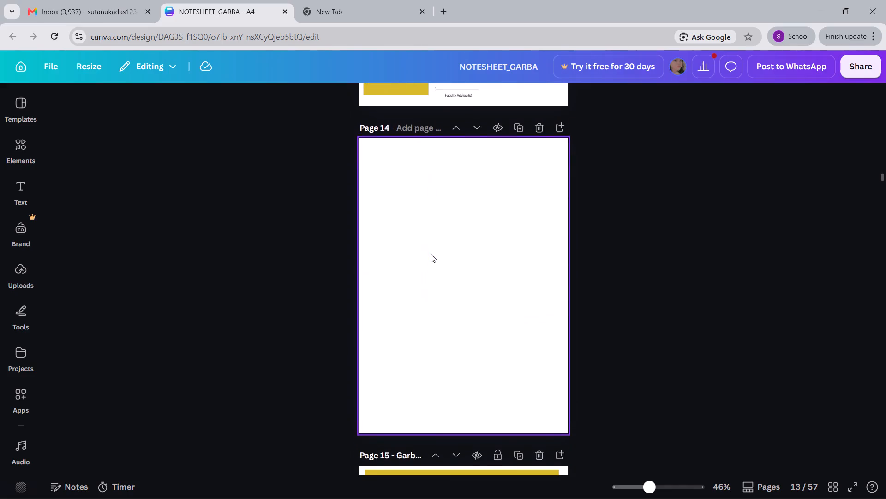
pyautogui.scroll(-3, 431, 254)
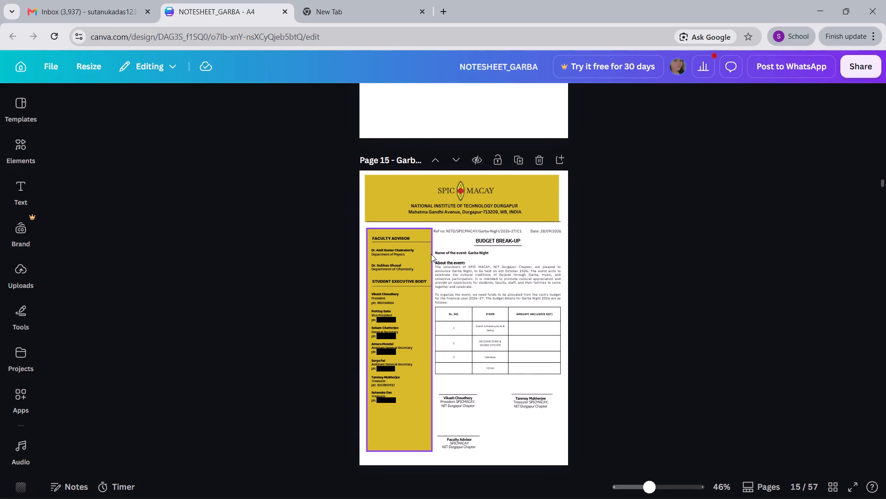
pyautogui.scroll(-5, 431, 254)
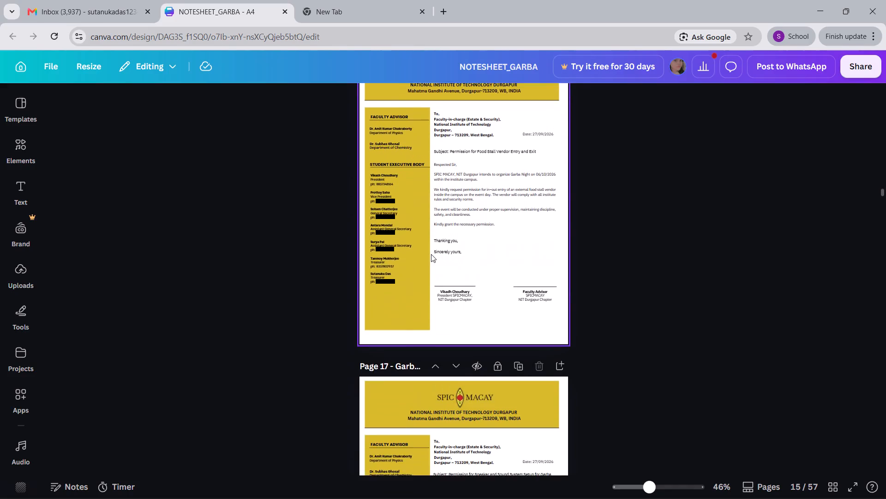
pyautogui.scroll(-7, 431, 254)
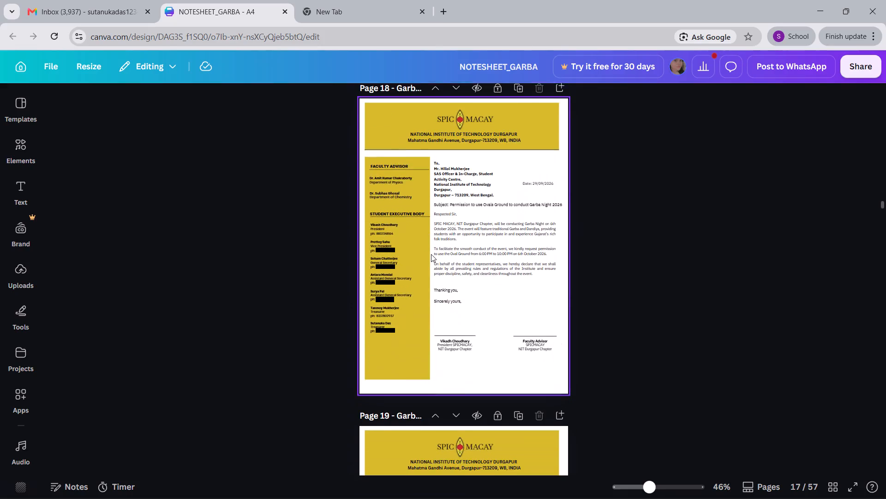
pyautogui.scroll(-3, 431, 254)
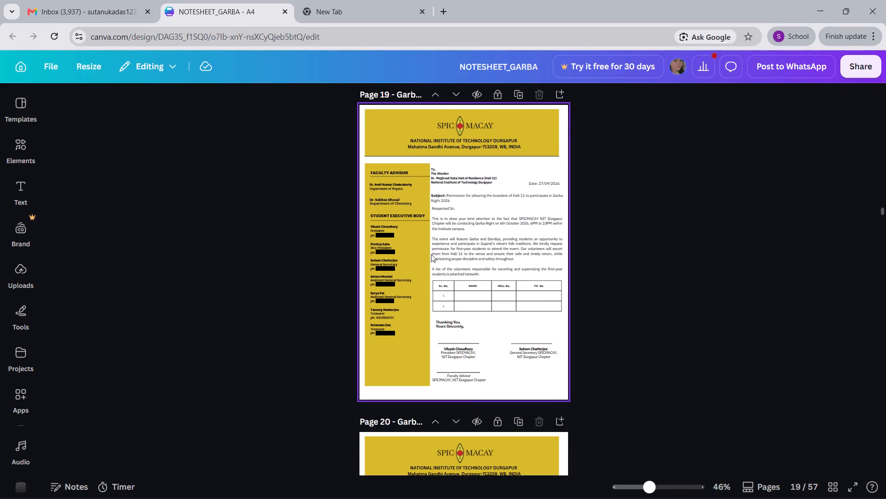
pyautogui.scroll(-4, 431, 254)
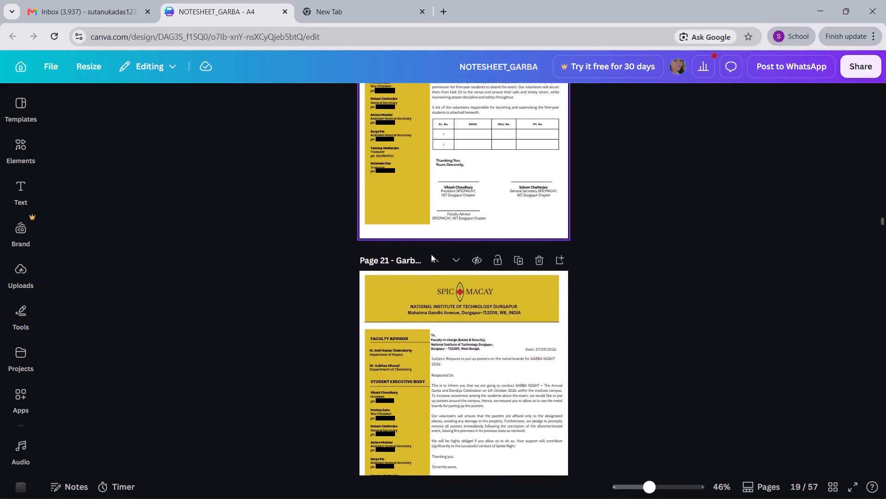
pyautogui.scroll(-4, 431, 254)
pyautogui.scroll(1, 431, 254)
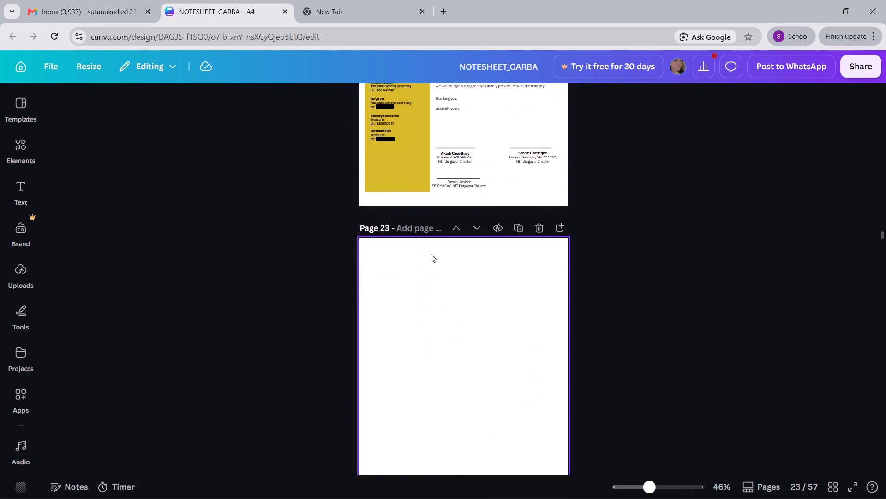
pyautogui.scroll(2, 431, 254)
# Look through the Uttarayan letters from page 24 onward, down to the Anubhav budget break-up on page 29.
pyautogui.scroll(-1, 431, 254)
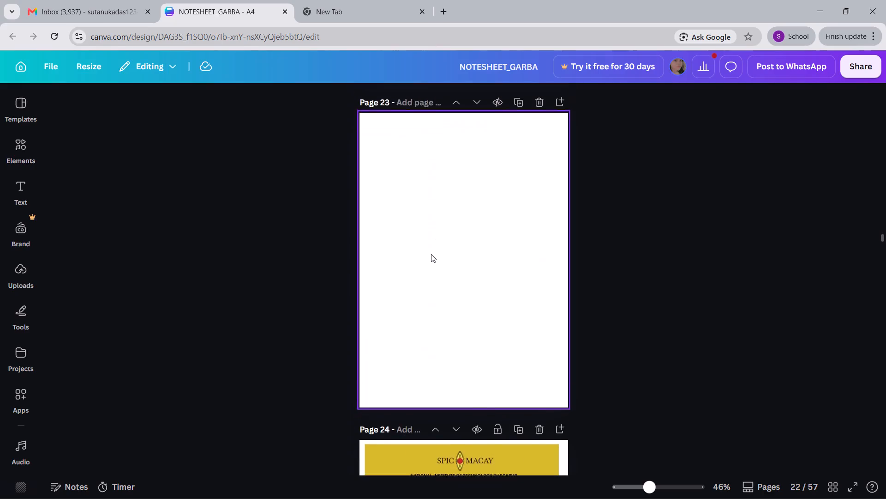
pyautogui.scroll(-5, 431, 254)
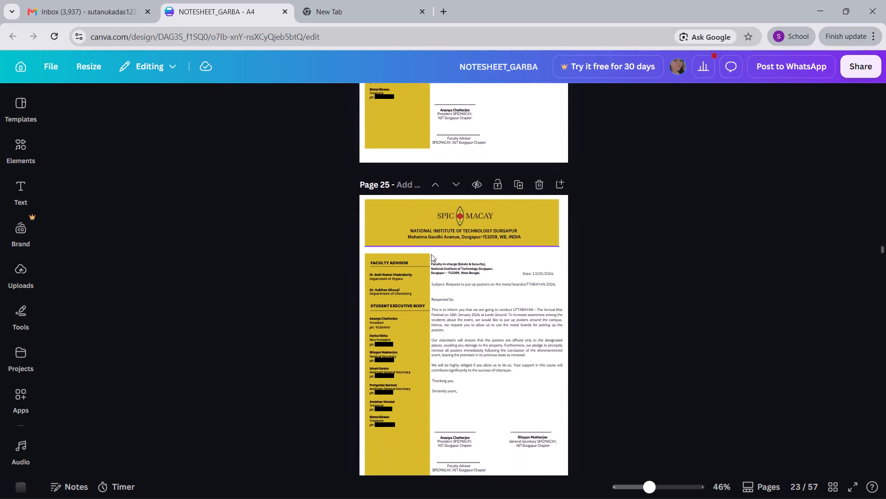
pyautogui.scroll(-6, 431, 254)
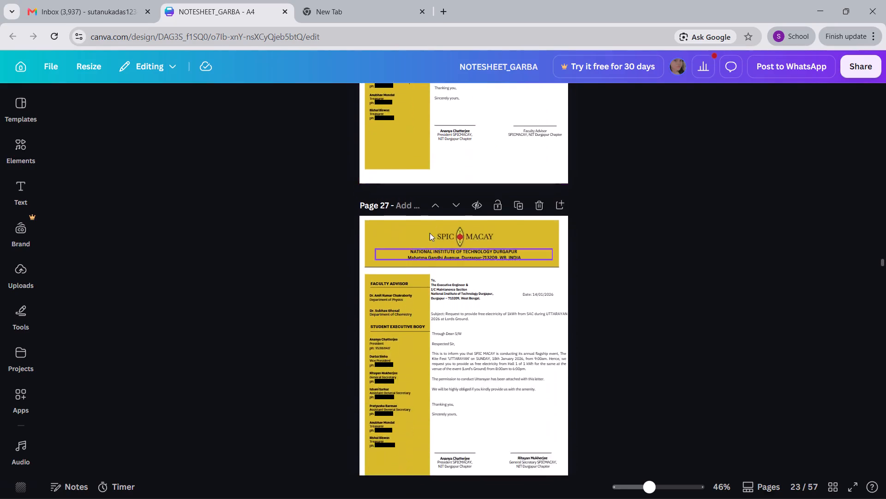
pyautogui.scroll(-5, 430, 233)
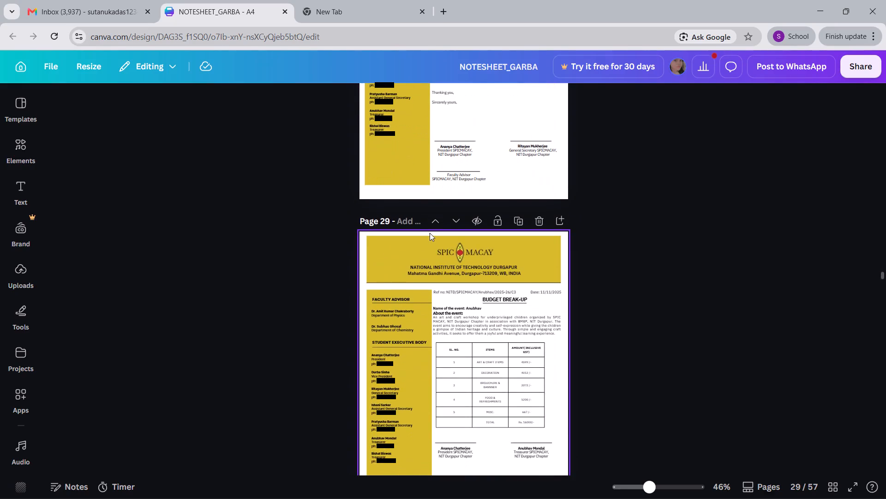
pyautogui.scroll(-2, 430, 233)
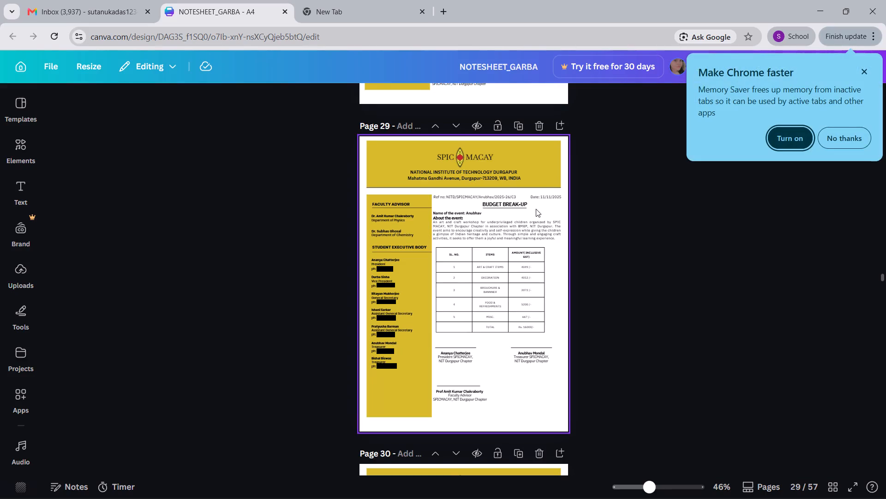
# Dismiss the browser's Memory Saver suggestion.
pyautogui.click(866, 73)
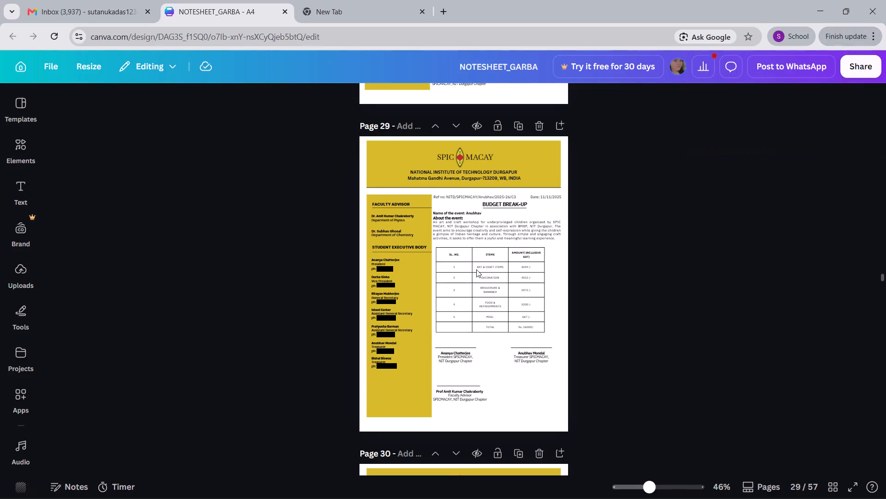
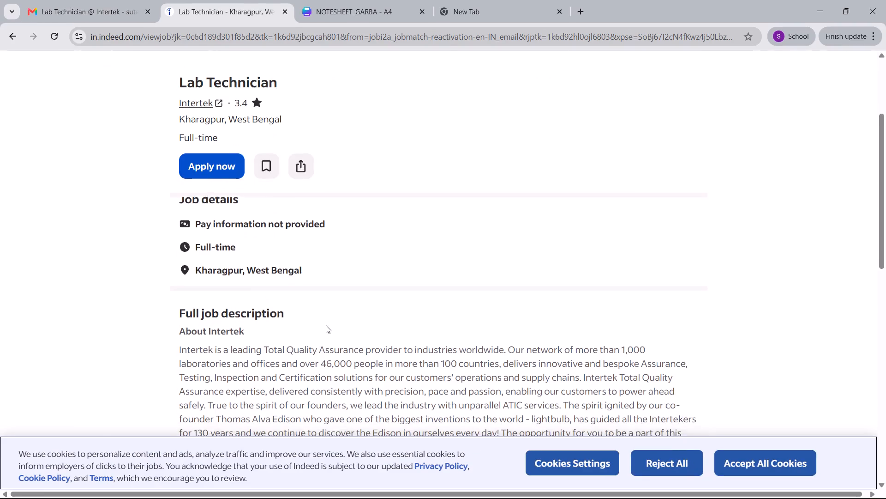
# Read the full job description of Intertek's Lab Technician posting on Indeed, down to the major responsibilities.
pyautogui.scroll(-5, 326, 325)
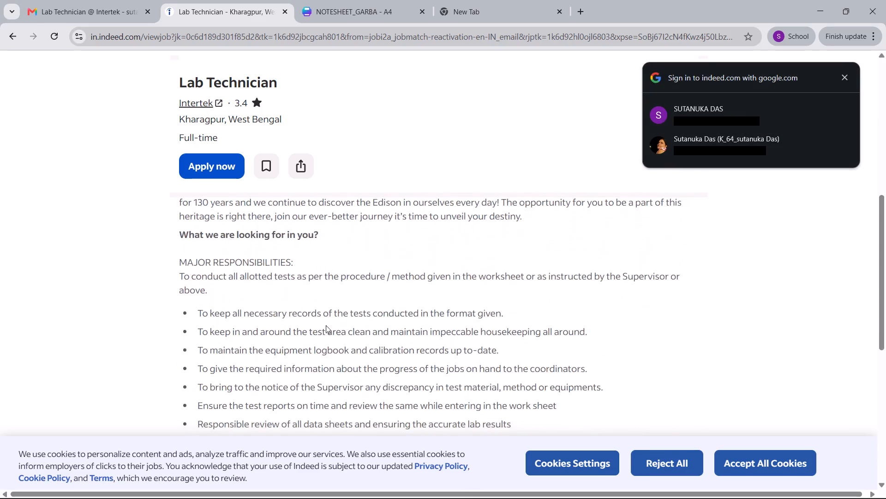
# Read through Intertek's Lab Technician job posting, examining the job details, responsibilities, experience and education requirements.
pyautogui.scroll(-5, 326, 325)
pyautogui.scroll(1, 326, 325)
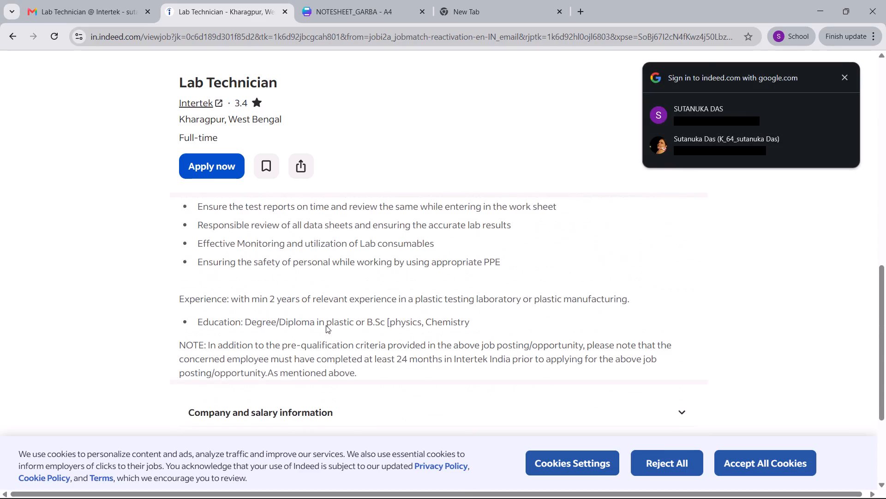
pyautogui.scroll(1, 326, 325)
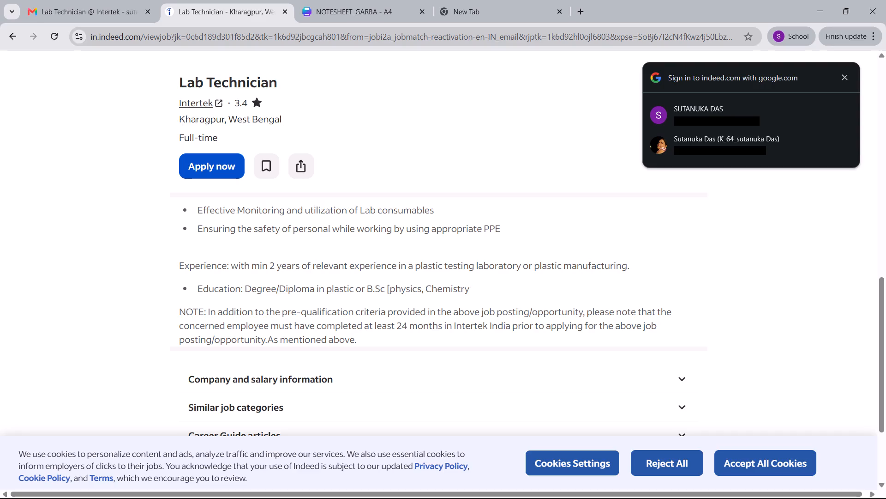
pyautogui.scroll(3, 373, 272)
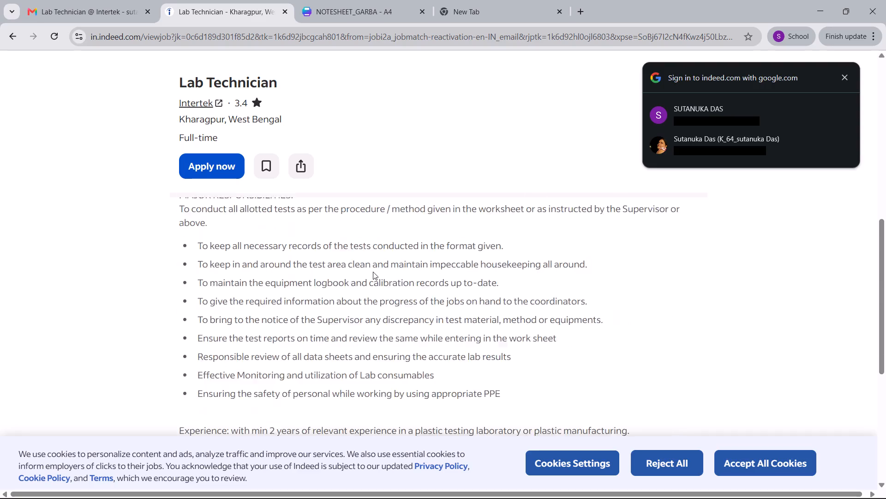
pyautogui.scroll(4, 373, 272)
pyautogui.scroll(-2, 373, 272)
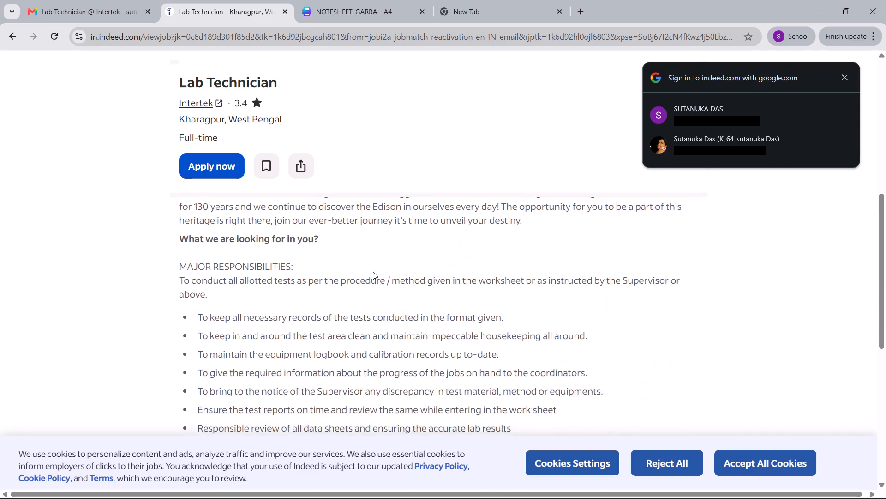
pyautogui.scroll(-1, 373, 272)
pyautogui.scroll(3, 373, 272)
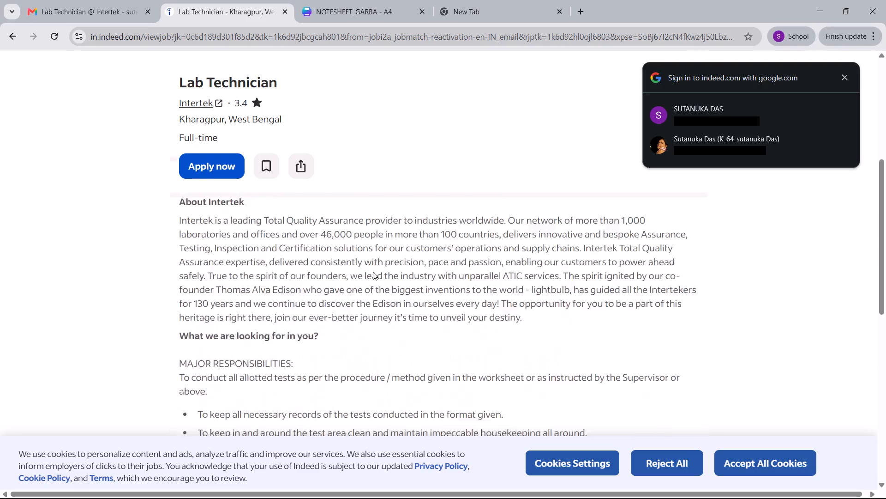
pyautogui.scroll(3, 373, 272)
pyautogui.scroll(-1, 373, 272)
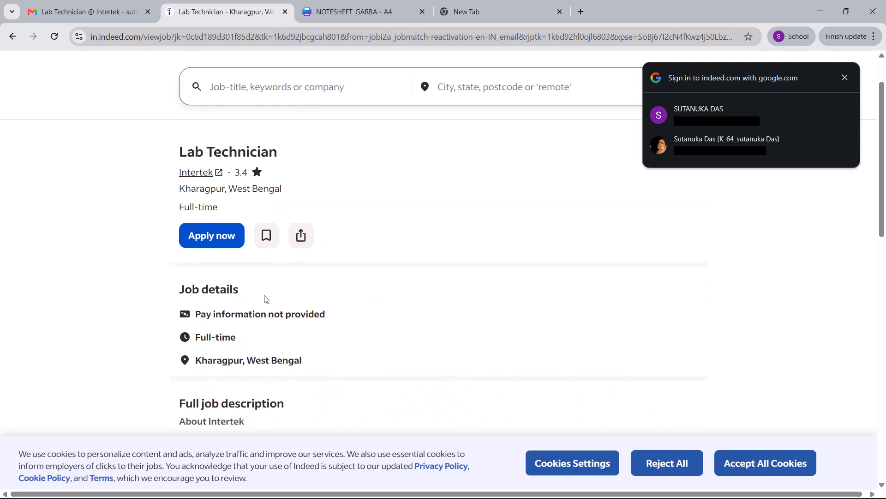
pyautogui.scroll(-14, 259, 304)
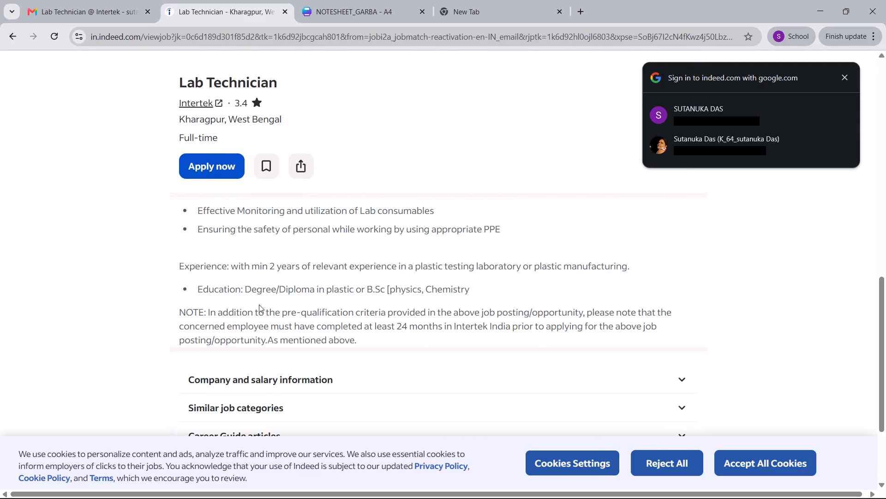
pyautogui.scroll(-4, 259, 304)
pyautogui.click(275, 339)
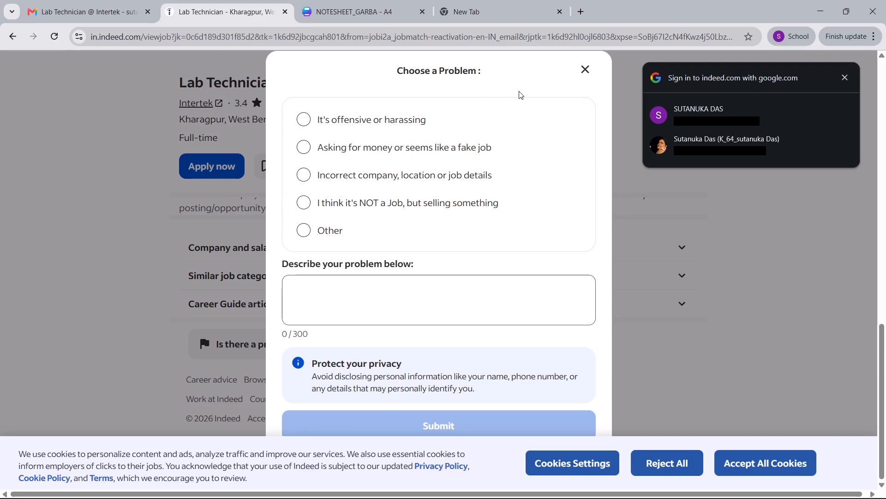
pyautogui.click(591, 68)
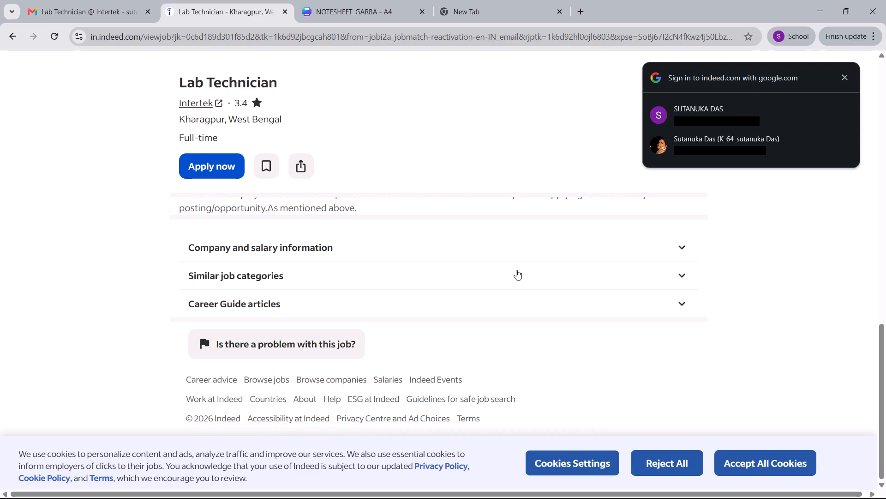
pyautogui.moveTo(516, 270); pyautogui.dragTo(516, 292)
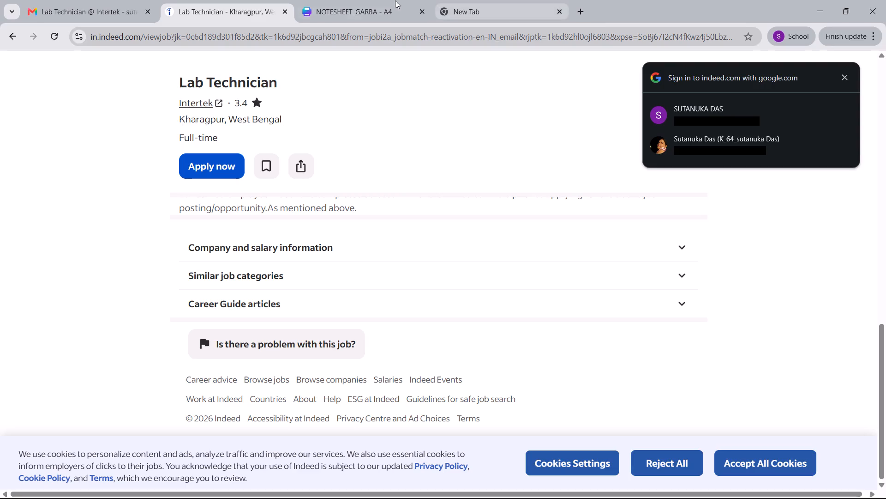
# Switch to the NOTESHEET_GARBA design in Canva.
pyautogui.click(347, 22)
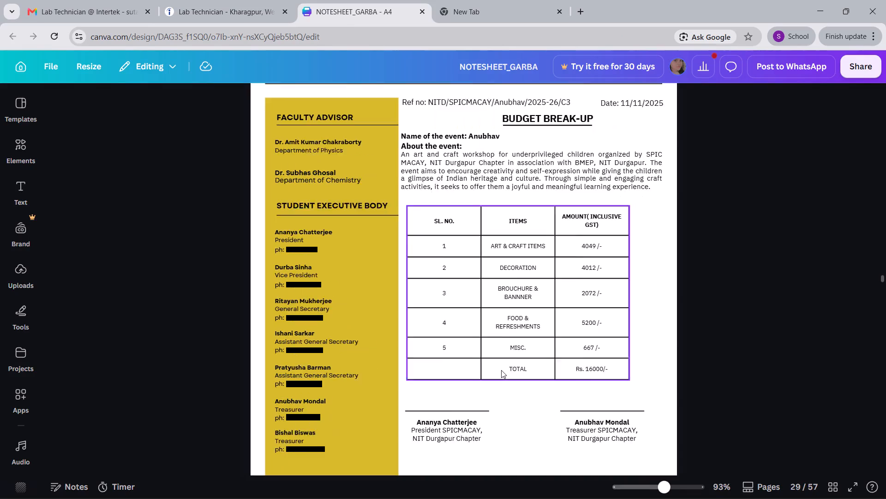
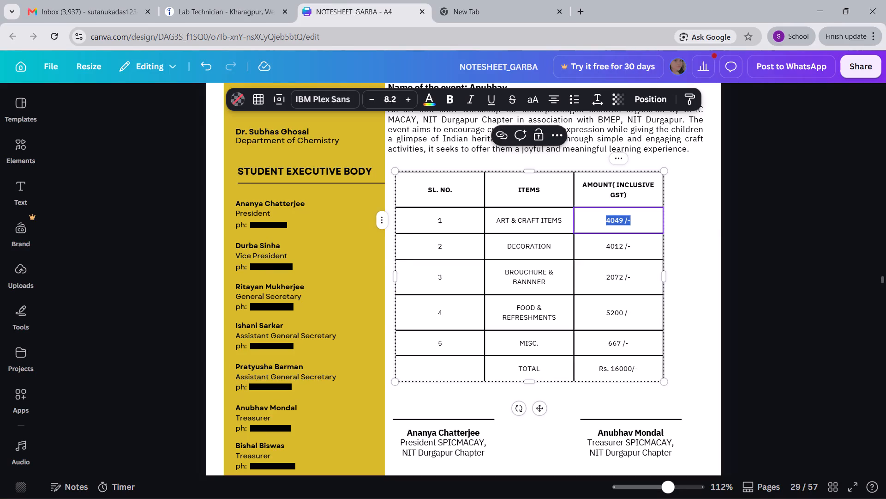
# Set the ART & CRAFT ITEMS amount in the Anubhav budget table to 5060 /-.
pyautogui.click(621, 220)
pyautogui.click(623, 220)
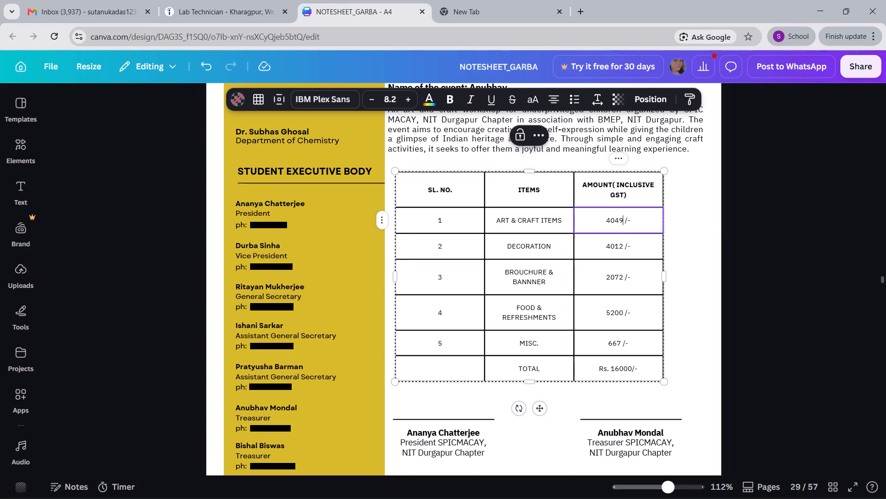
pyautogui.press('BackSpace')
pyautogui.press('BackSpace')
pyautogui.press('BackSpace')
pyautogui.press('BackSpace')
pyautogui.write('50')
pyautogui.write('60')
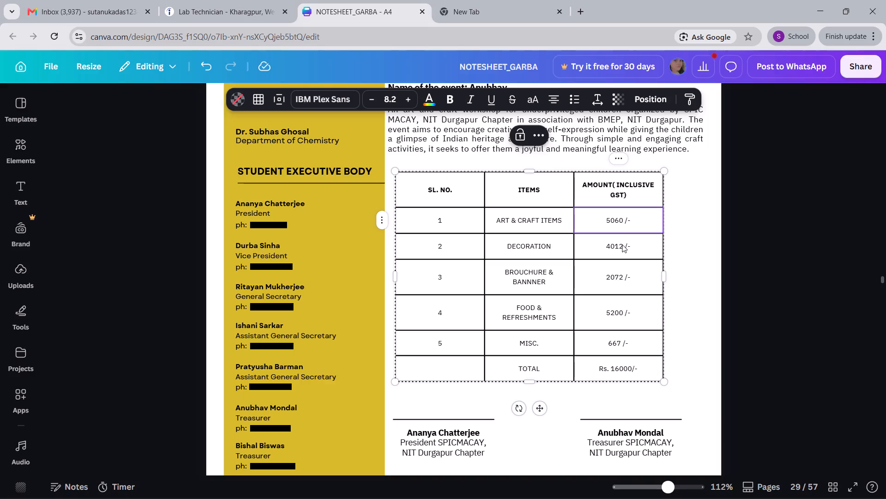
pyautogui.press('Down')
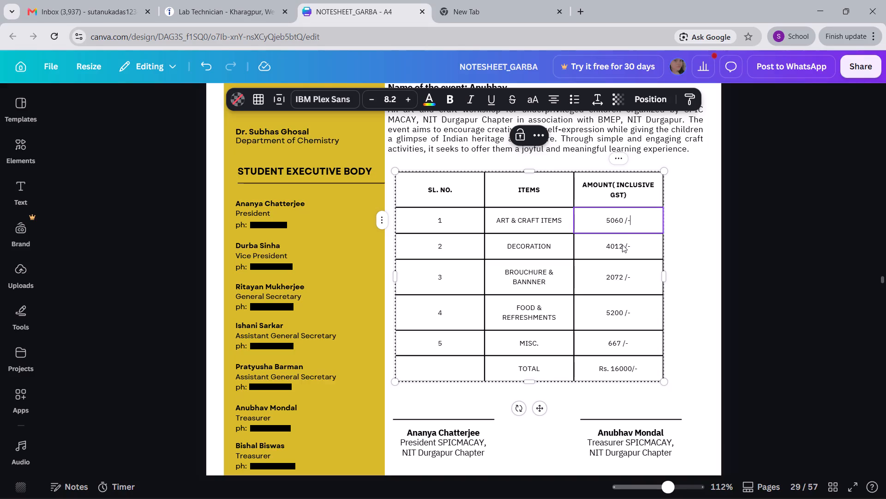
# Set the DECORATION amount in the Anubhav budget table to 5015 /-.
pyautogui.click(622, 244)
pyautogui.doubleClick(622, 244)
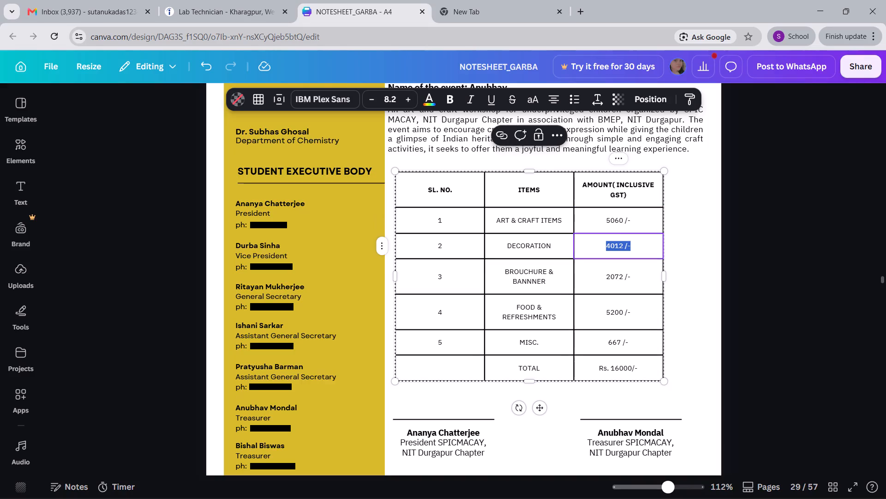
pyautogui.click(622, 244)
pyautogui.press('BackSpace')
pyautogui.press('BackSpace')
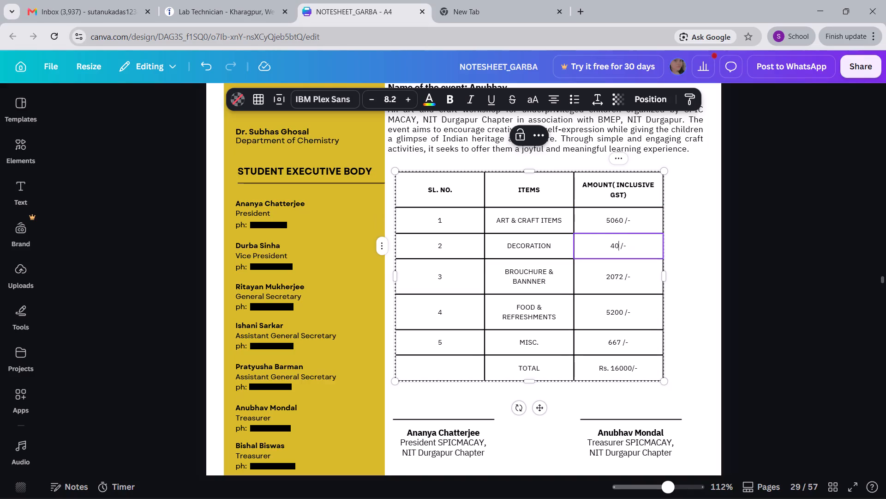
pyautogui.press('BackSpace')
pyautogui.press('BackSpace')
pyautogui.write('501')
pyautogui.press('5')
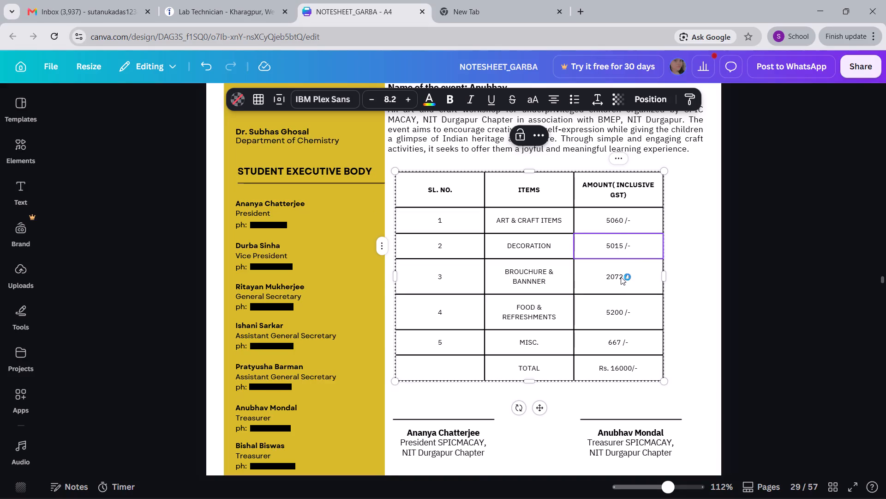
# Set the BROUCHURE & BANNNER amount in the Anubhav budget table to 2590 /-.
pyautogui.click(621, 277)
pyautogui.doubleClick(621, 277)
pyautogui.click(621, 277)
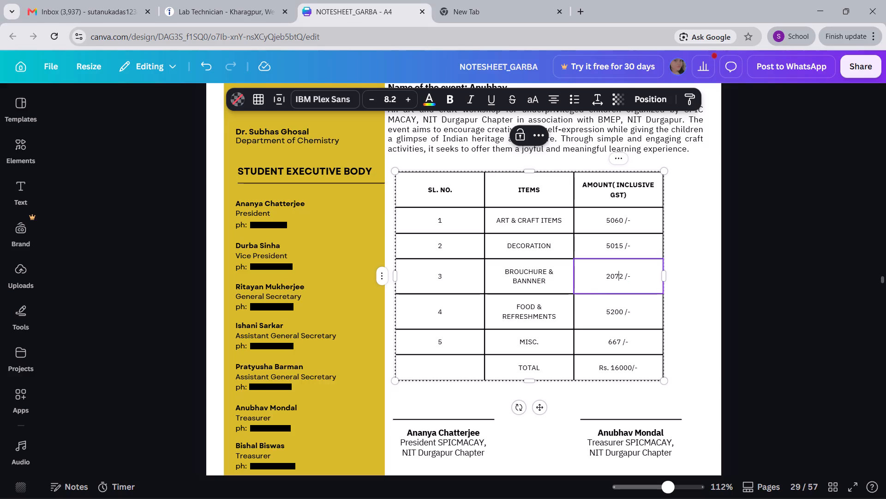
pyautogui.press('Delete')
pyautogui.press('BackSpace')
pyautogui.press('BackSpace')
pyautogui.press('BackSpace')
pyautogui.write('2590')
# Set the FOOD & REFRESHMENTS amount in the Anubhav budget table to 6500 /-.
pyautogui.doubleClick(622, 311)
pyautogui.click(622, 311)
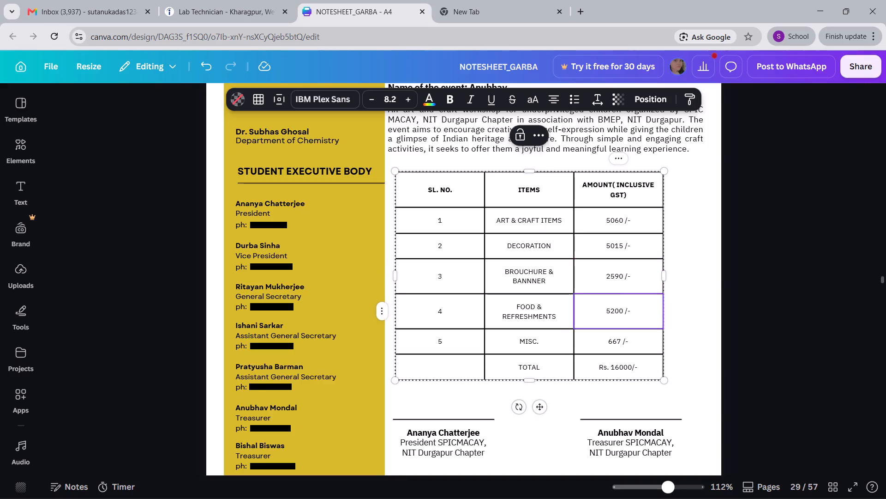
pyautogui.press('BackSpace')
pyautogui.press('BackSpace')
pyautogui.press('BackSpace')
pyautogui.press('BackSpace')
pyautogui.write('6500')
# Set the MISC. amount in the Anubhav budget table to 835 /- and deselect the table.
pyautogui.doubleClick(618, 341)
pyautogui.click(618, 341)
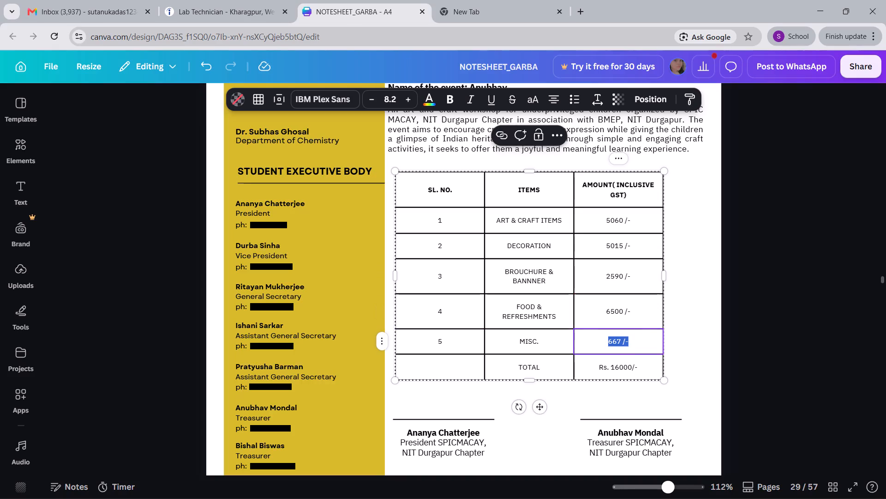
pyautogui.press('Delete')
pyautogui.press('BackSpace')
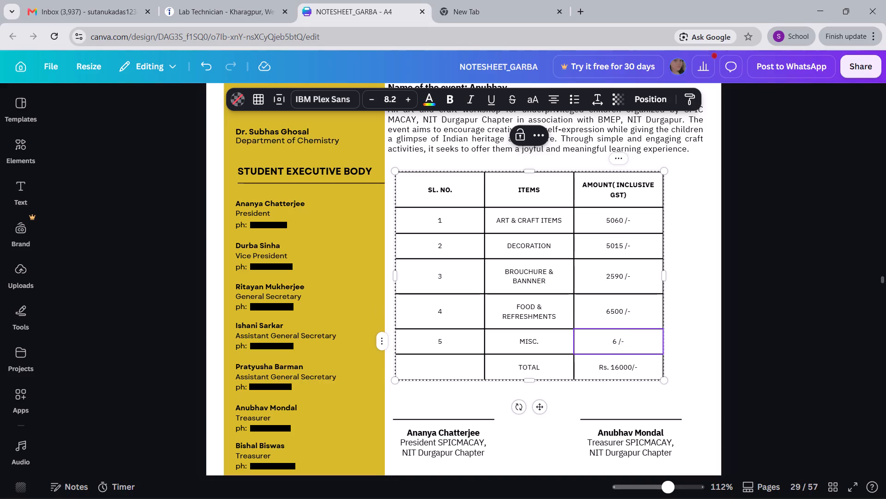
pyautogui.press('BackSpace')
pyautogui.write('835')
pyautogui.click(851, 312)
# Look back through the earlier pages, examining the Uttarayan request letters, the Garba Night permission letters and the Garba Night budget.
pyautogui.scroll(6, 851, 312)
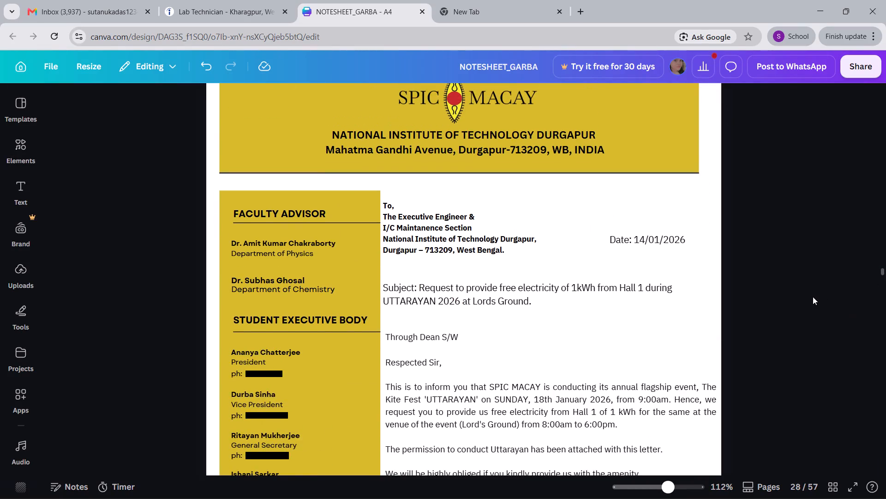
pyautogui.scroll(10, 813, 297)
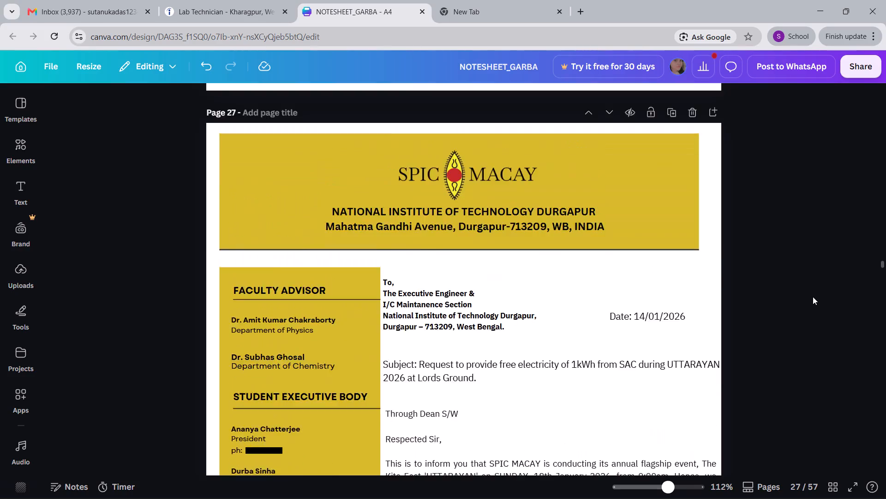
pyautogui.scroll(7, 813, 297)
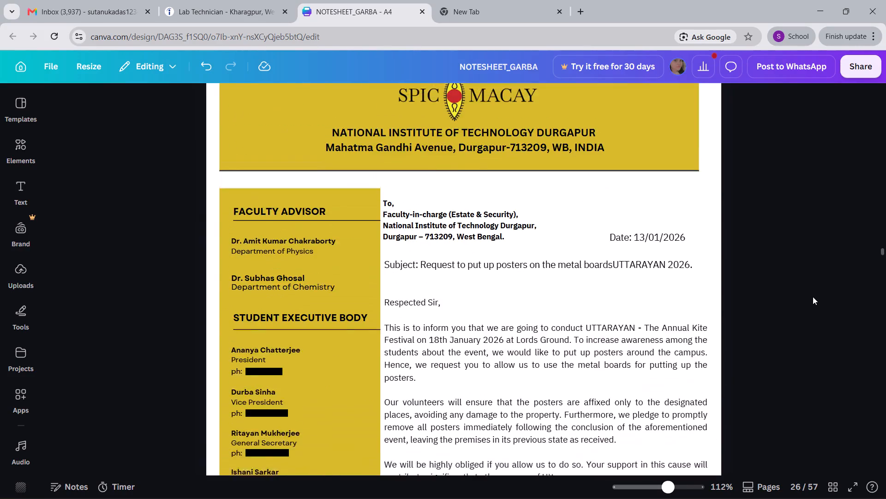
pyautogui.scroll(9, 813, 297)
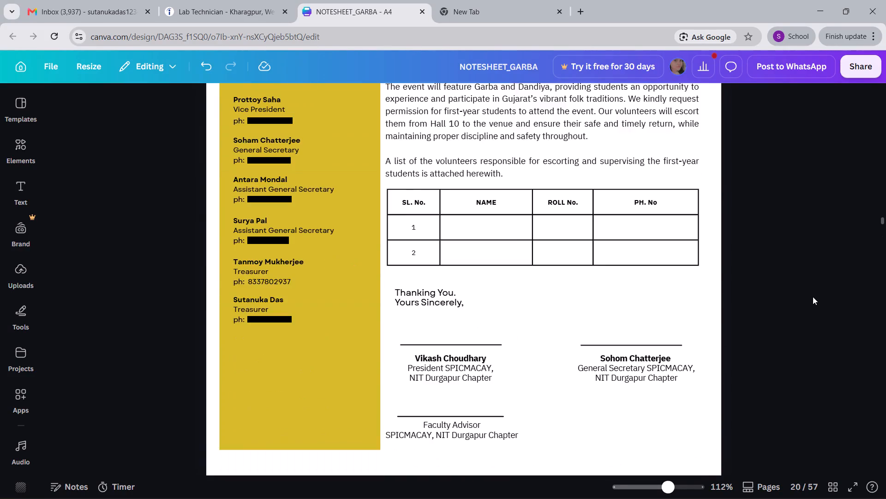
pyautogui.scroll(6, 813, 297)
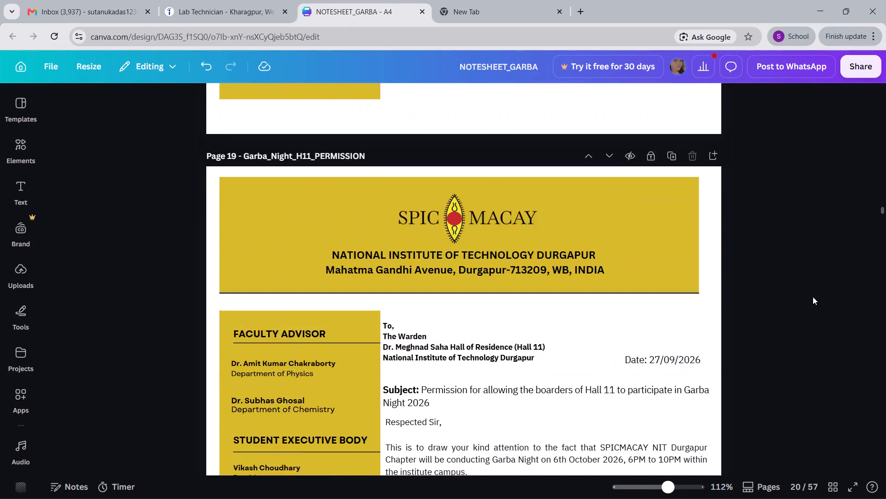
pyautogui.scroll(7, 813, 297)
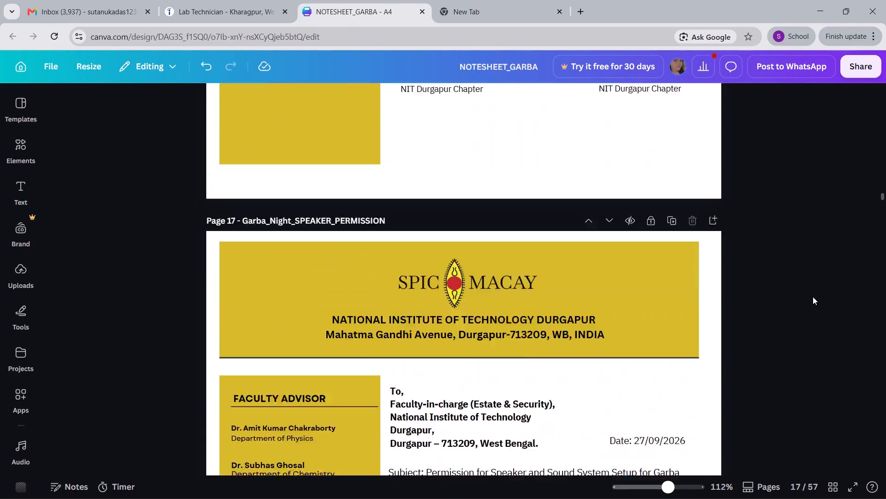
pyautogui.scroll(5, 813, 297)
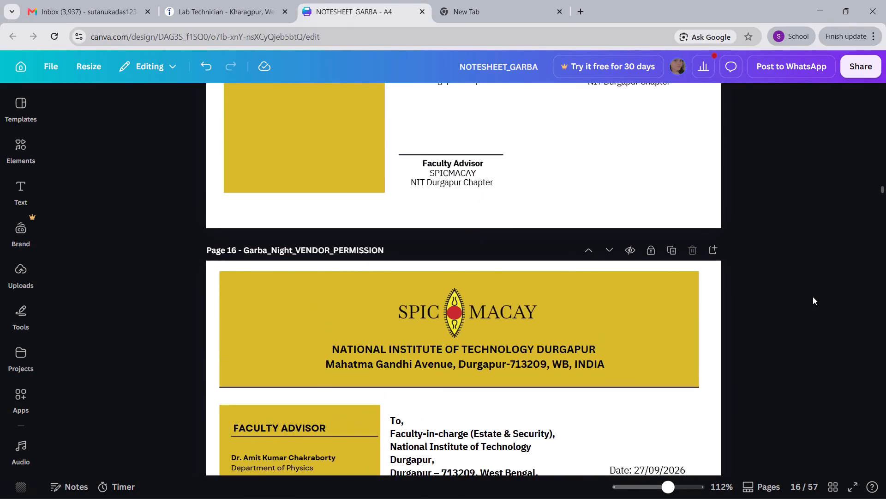
pyautogui.scroll(1, 813, 297)
pyautogui.scroll(-2, 813, 297)
pyautogui.scroll(2, 813, 297)
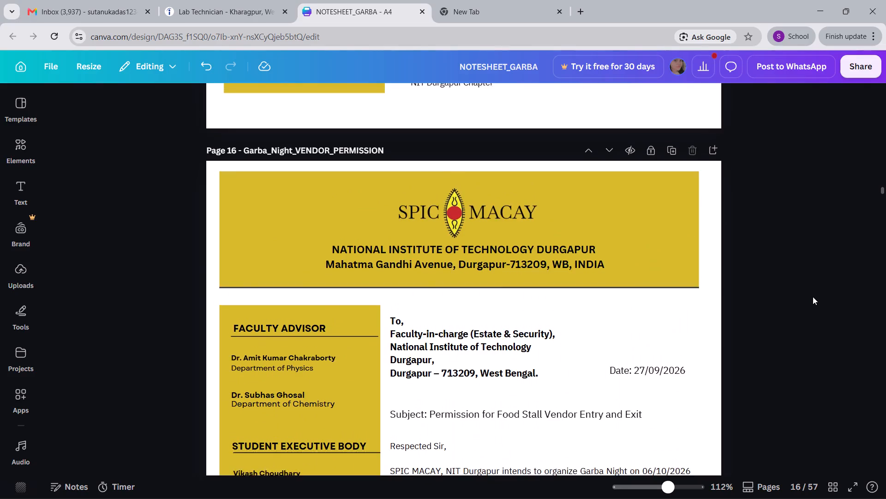
pyautogui.scroll(6, 813, 297)
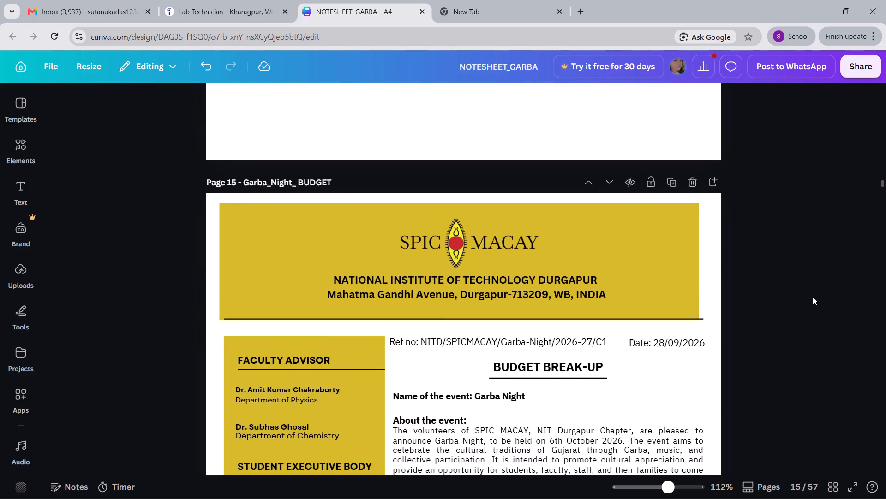
# Examine the Garba Night and auditions permission note-sheets on pages 6 and 7, including their previous and upcoming event tables.
pyautogui.scroll(19, 813, 297)
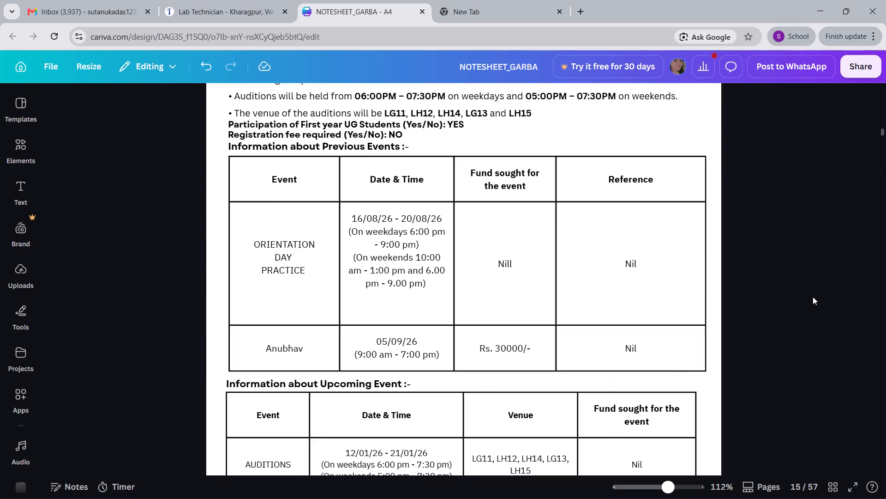
pyautogui.scroll(-3, 813, 297)
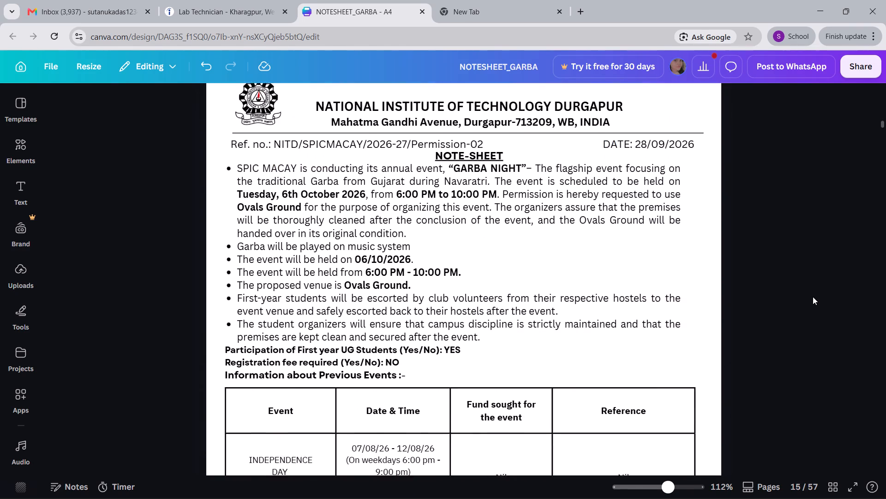
pyautogui.scroll(-3, 813, 297)
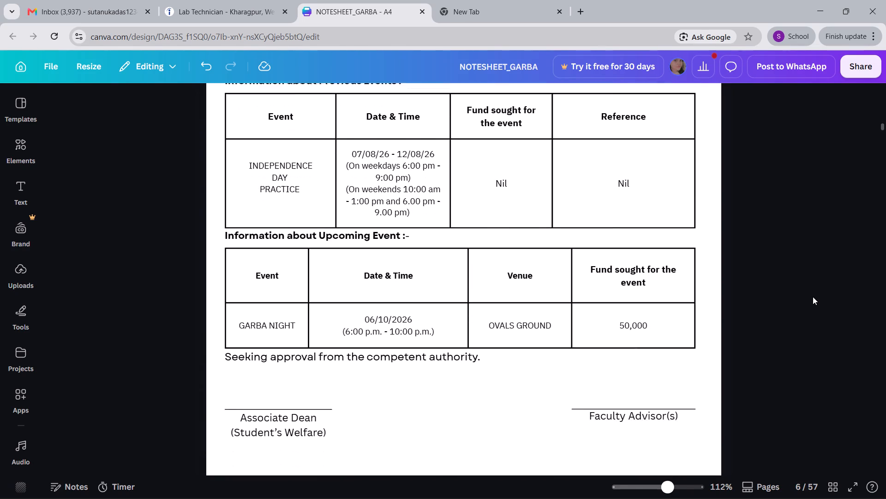
pyautogui.scroll(-6, 813, 297)
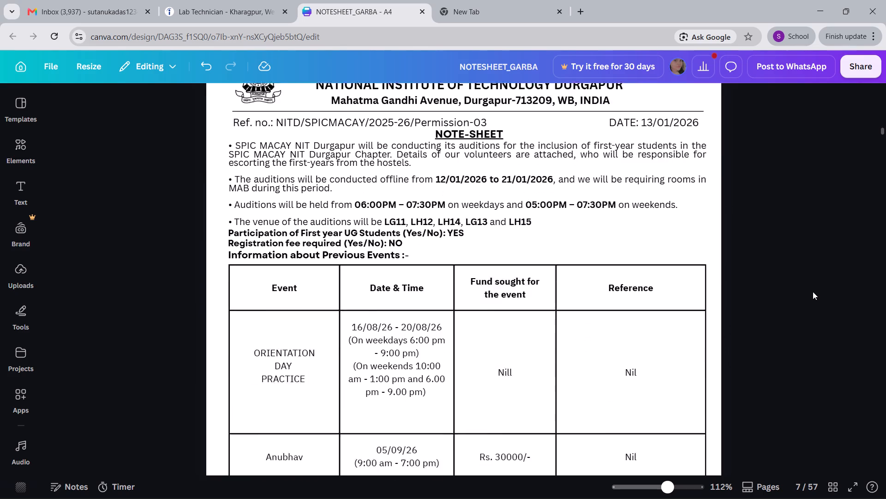
pyautogui.scroll(-1, 813, 292)
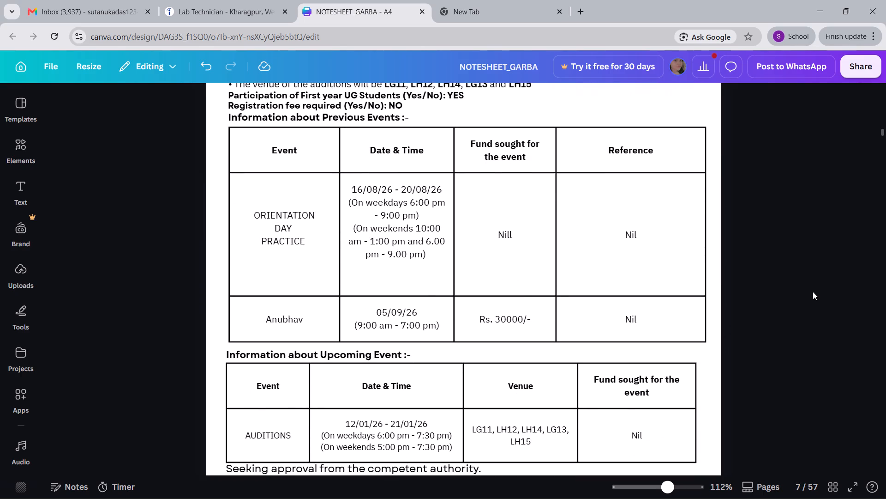
pyautogui.scroll(-1, 813, 292)
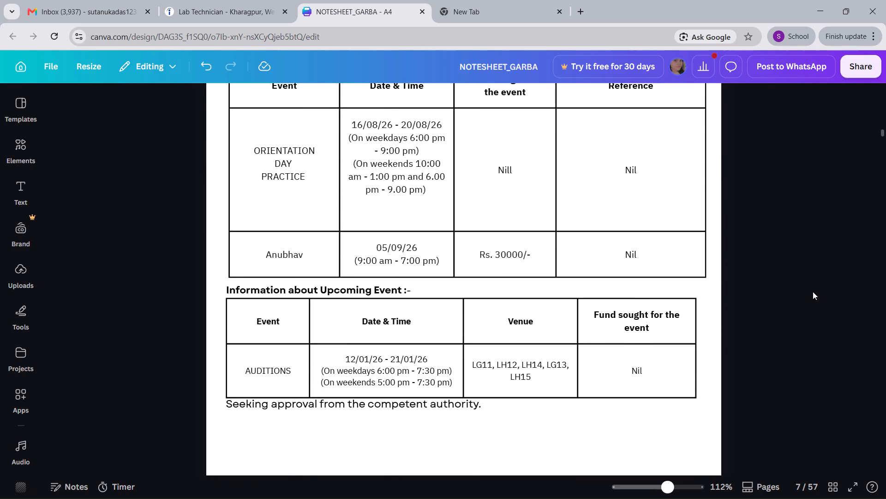
pyautogui.scroll(3, 813, 292)
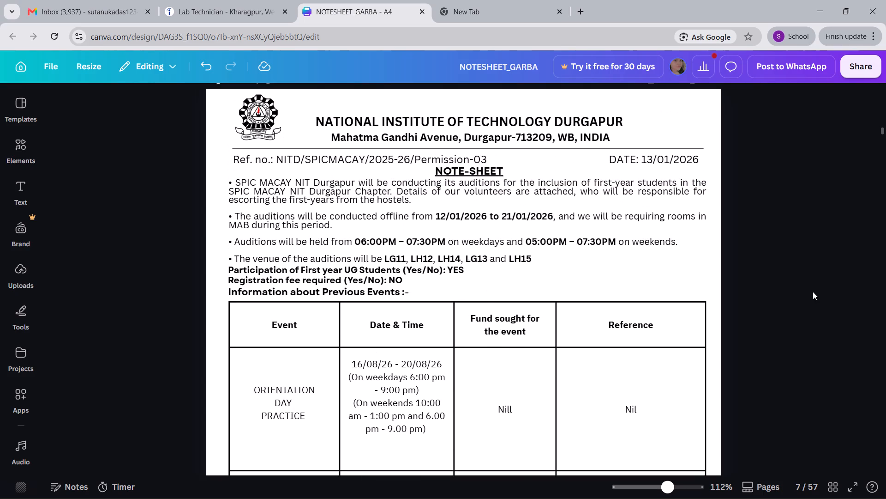
# Look back through the Orientation Day practice, Garba Night and Anubhav note-sheets on pages 5 to 3, reading the Anubhav details and previous-events table.
pyautogui.scroll(7, 813, 292)
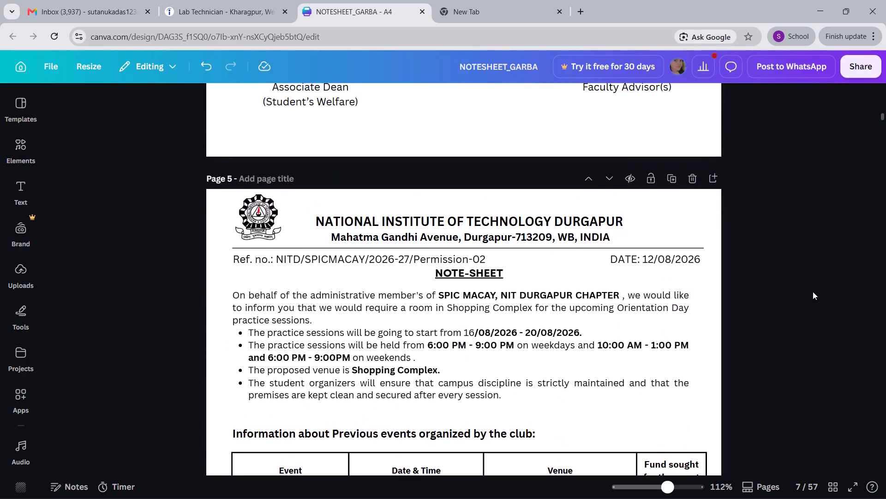
pyautogui.scroll(4, 813, 292)
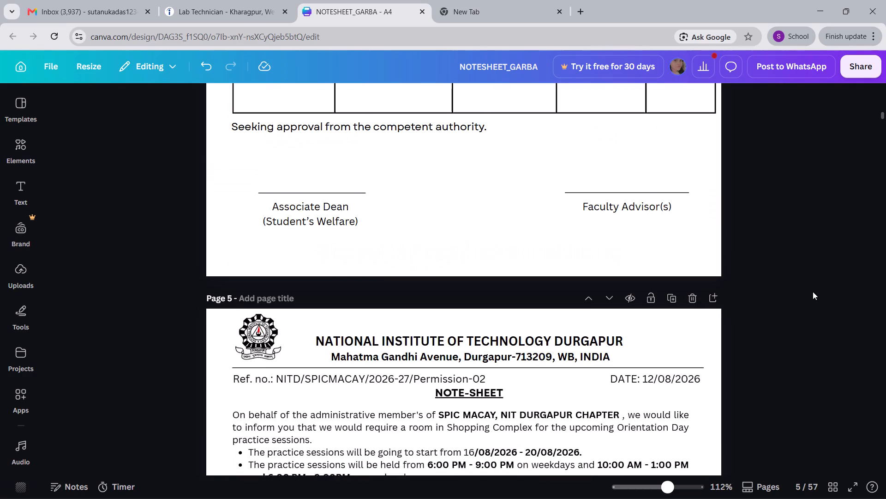
pyautogui.scroll(5, 813, 292)
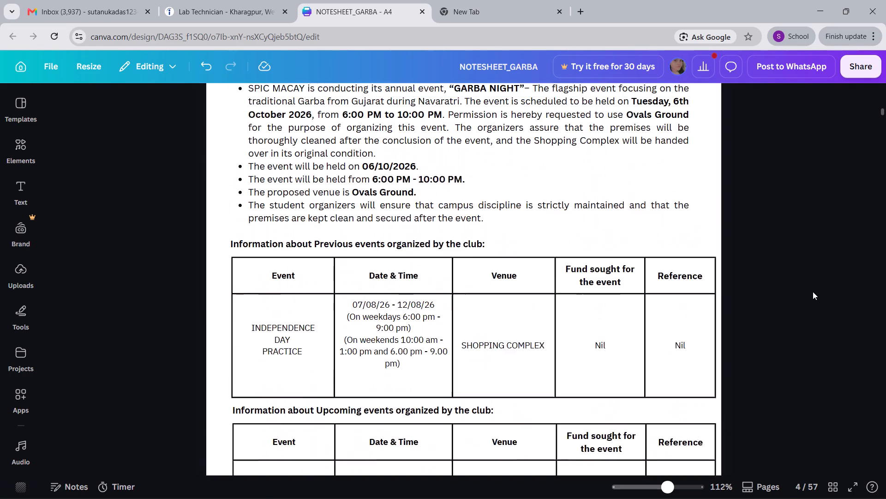
pyautogui.scroll(6, 813, 292)
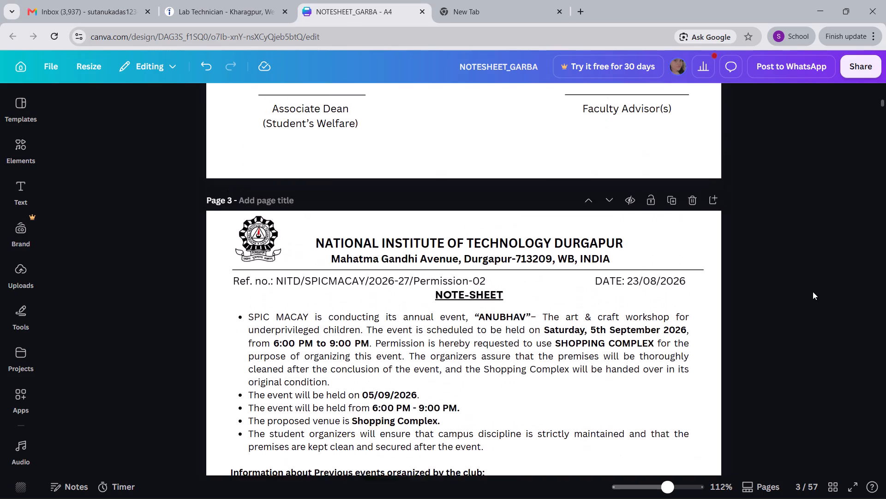
pyautogui.scroll(1, 813, 292)
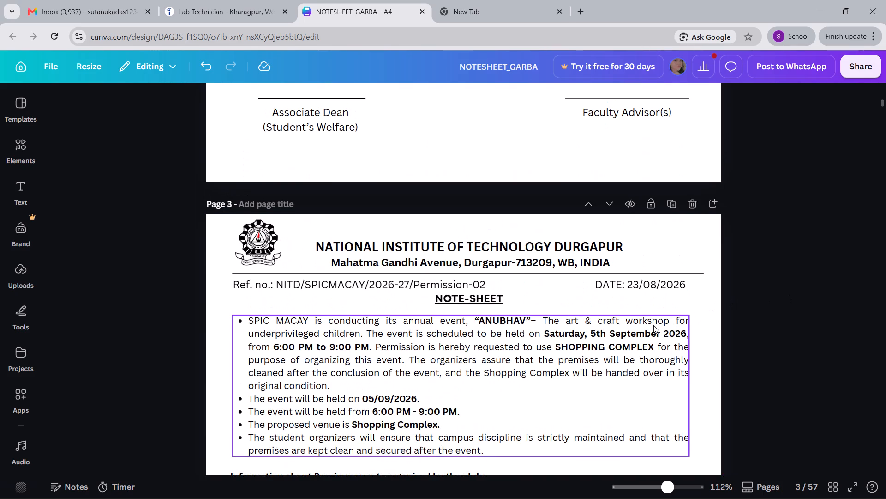
pyautogui.scroll(-3, 653, 325)
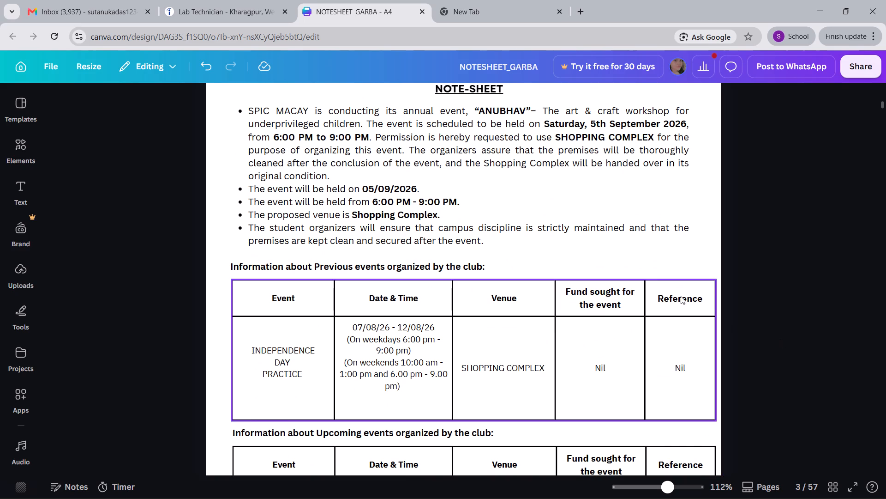
# Look through the remaining pages to the end, examining the Anubhav and Shopping Complex letters, the Uttarayan expenditure statement and the Virasat guest list.
pyautogui.scroll(-20, 681, 296)
pyautogui.scroll(-11, 681, 296)
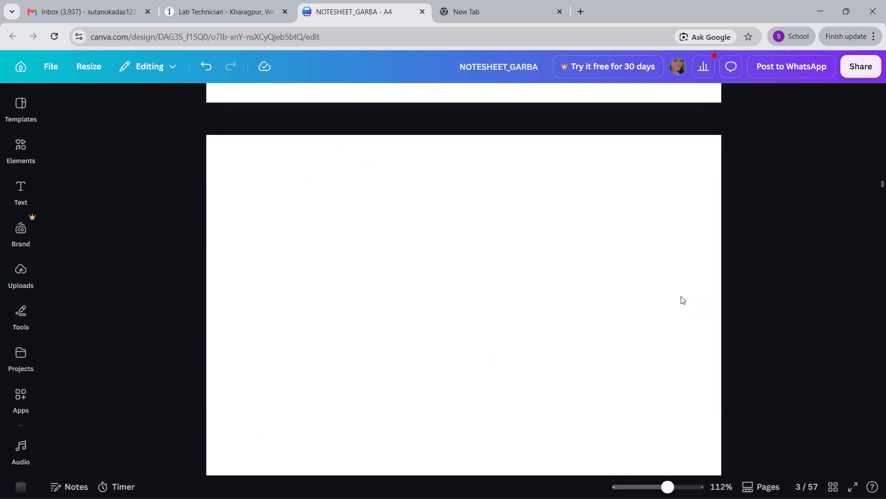
pyautogui.scroll(-18, 681, 296)
pyautogui.scroll(-4, 681, 296)
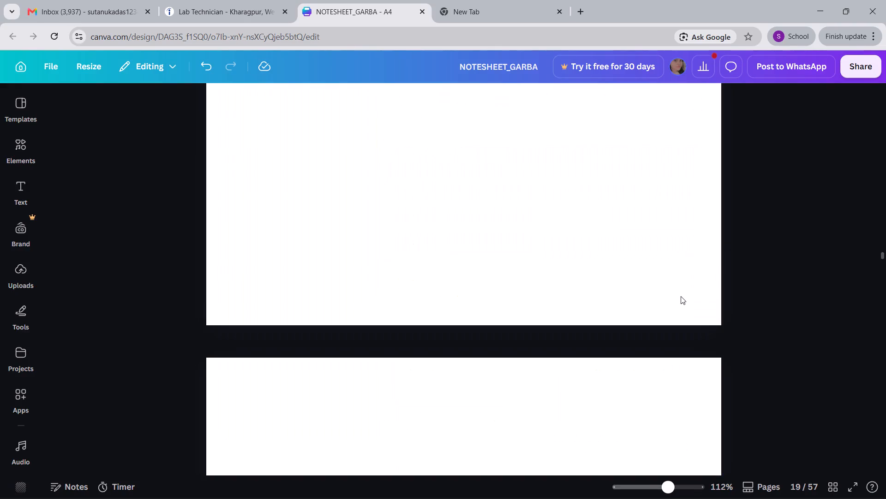
pyautogui.scroll(-4, 681, 296)
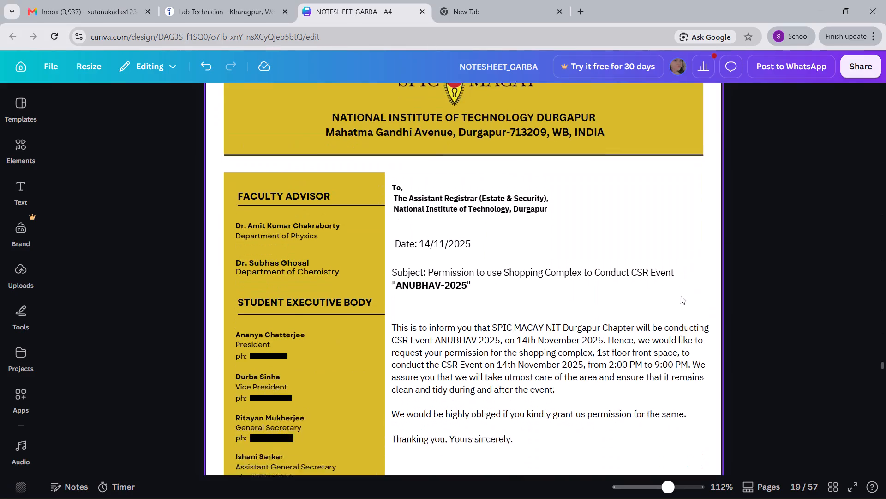
pyautogui.scroll(-5, 524, 220)
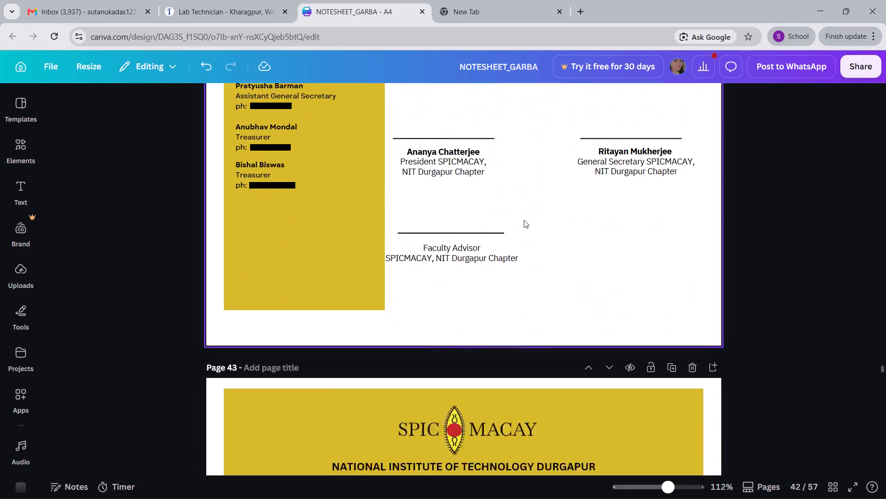
pyautogui.scroll(-7, 524, 220)
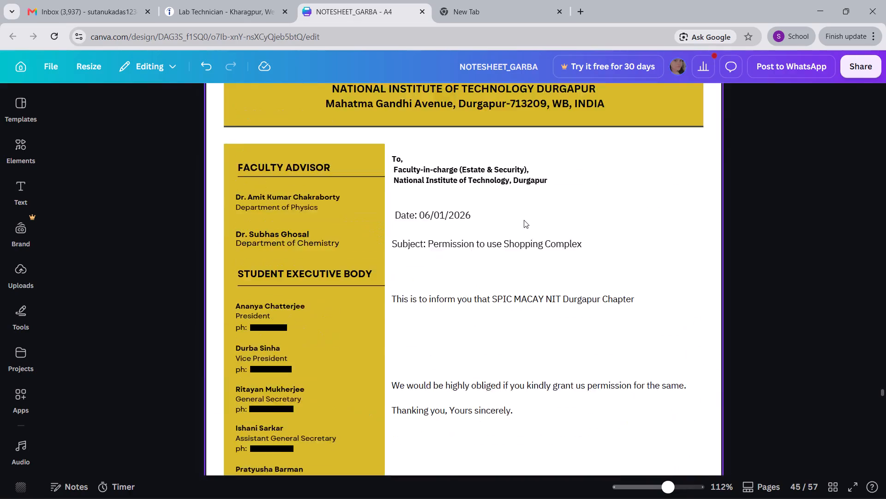
pyautogui.scroll(-5, 524, 220)
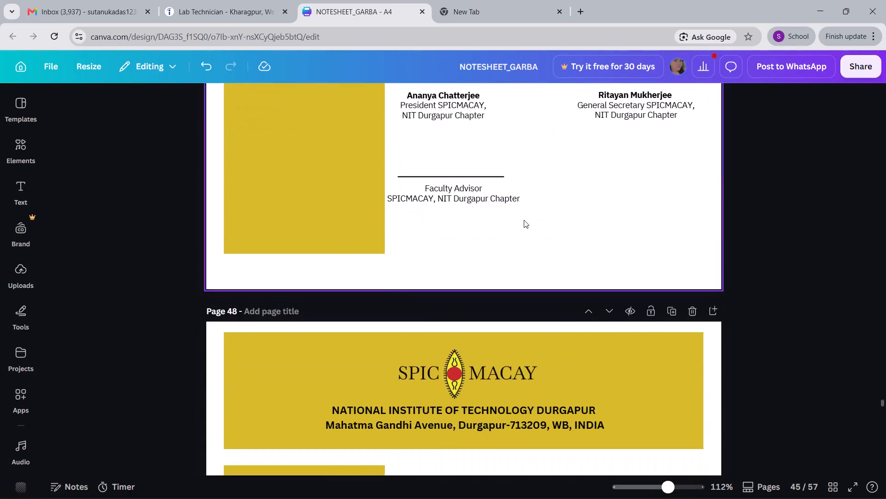
pyautogui.scroll(-7, 524, 220)
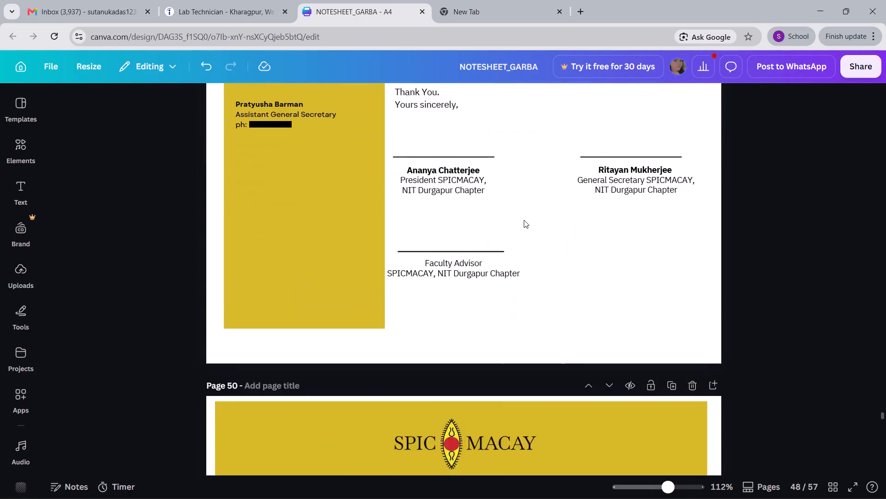
pyautogui.scroll(-7, 524, 220)
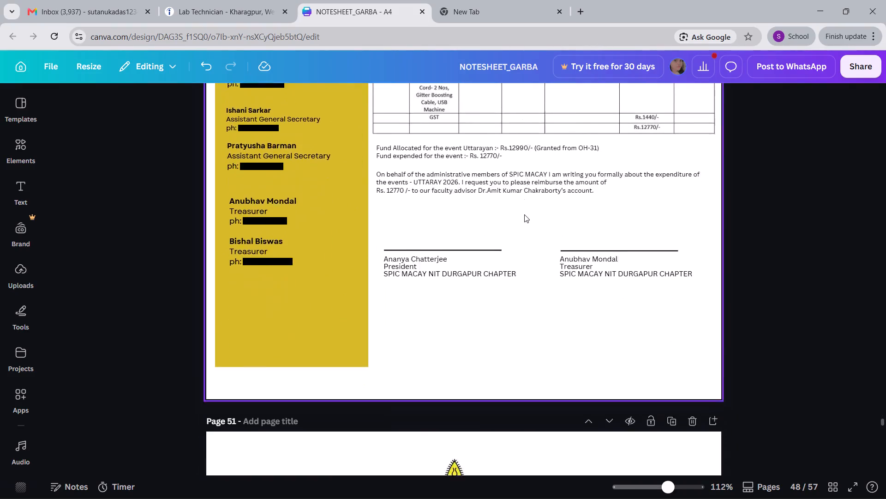
pyautogui.scroll(-6, 524, 214)
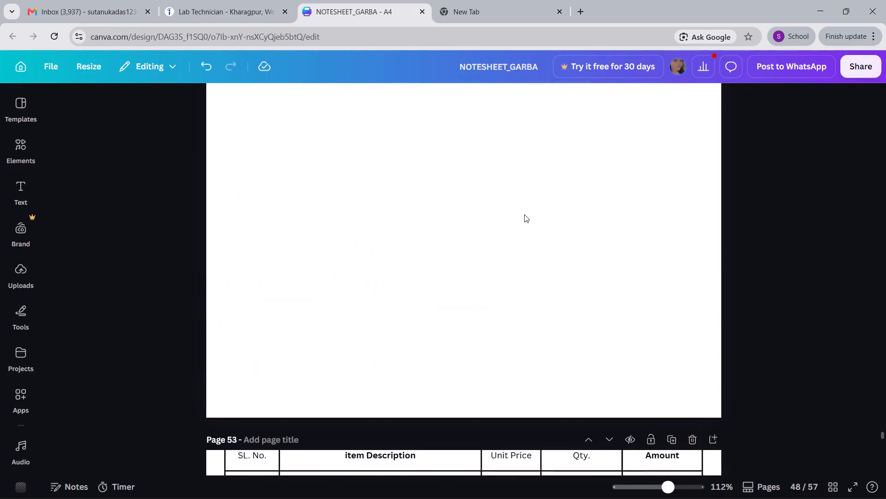
pyautogui.scroll(-5, 524, 214)
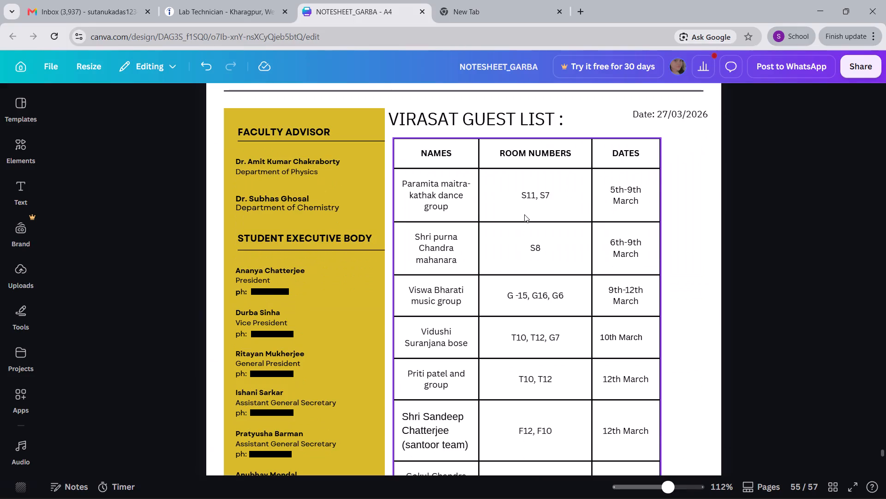
pyautogui.scroll(-8, 524, 214)
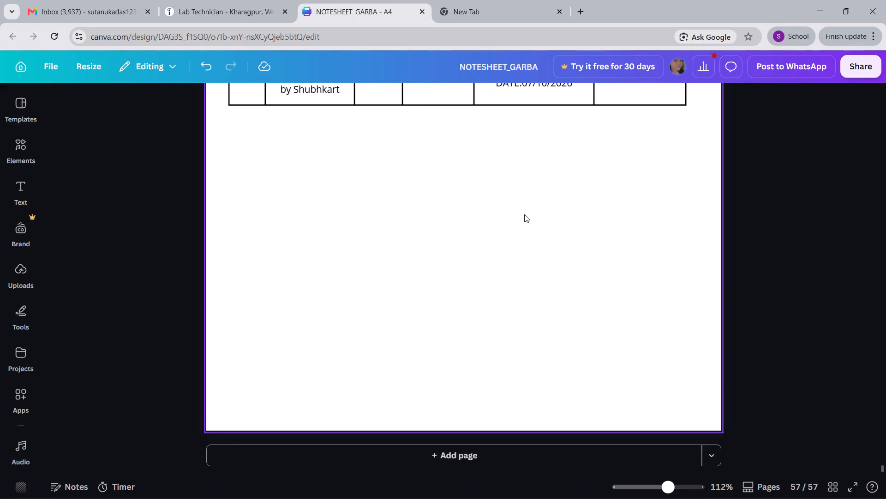
# Look back from the last page to page 41, examining the Anubhav child-escort letter and the Shopping Complex permission letters.
pyautogui.scroll(16, 524, 214)
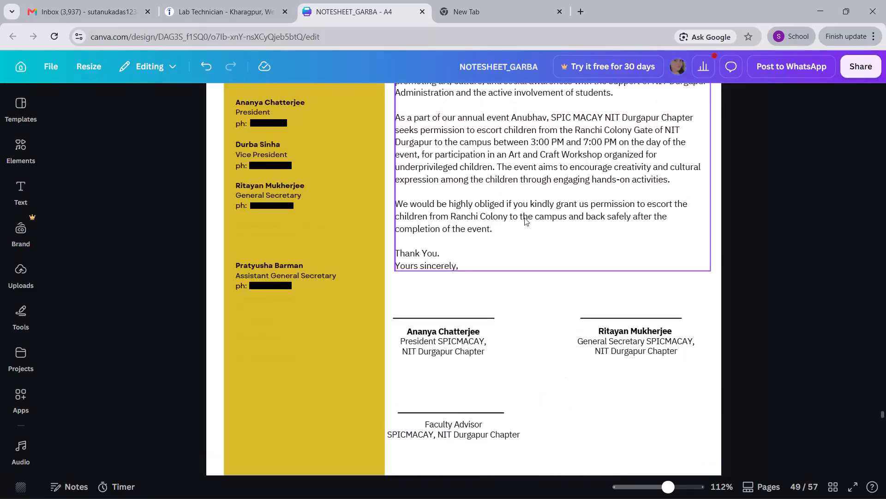
pyautogui.scroll(3, 524, 218)
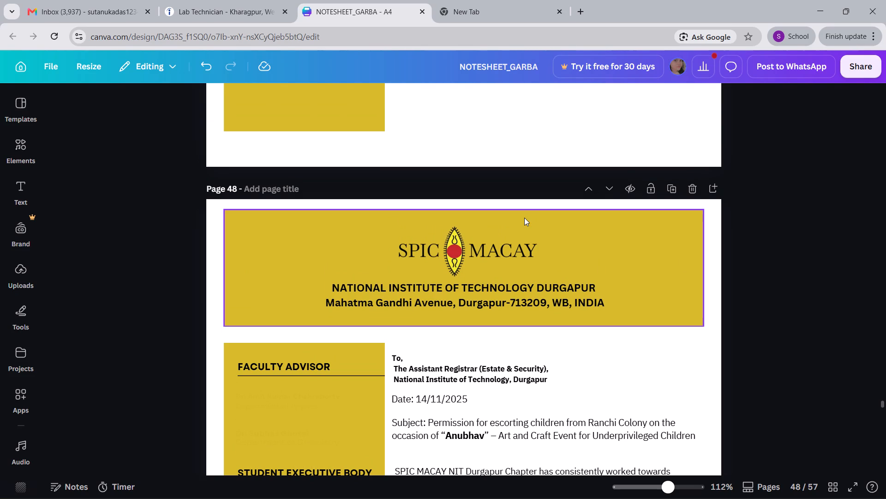
pyautogui.scroll(2, 524, 218)
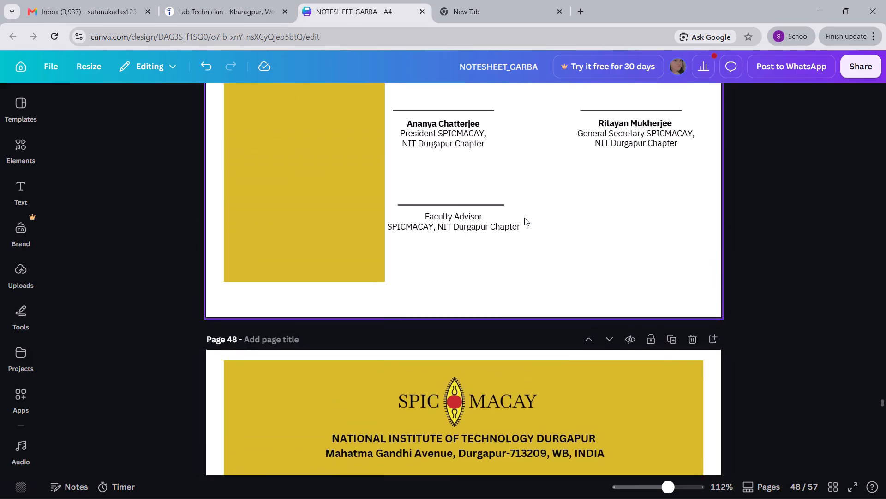
pyautogui.scroll(8, 524, 218)
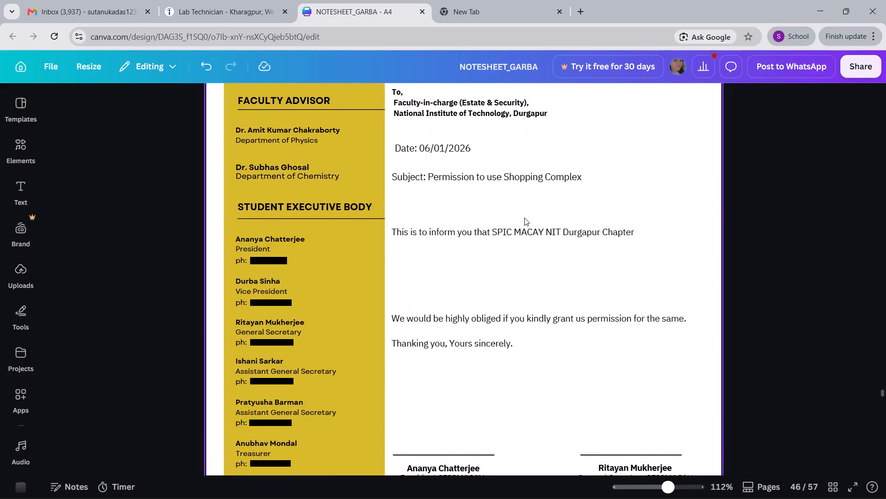
pyautogui.scroll(7, 524, 218)
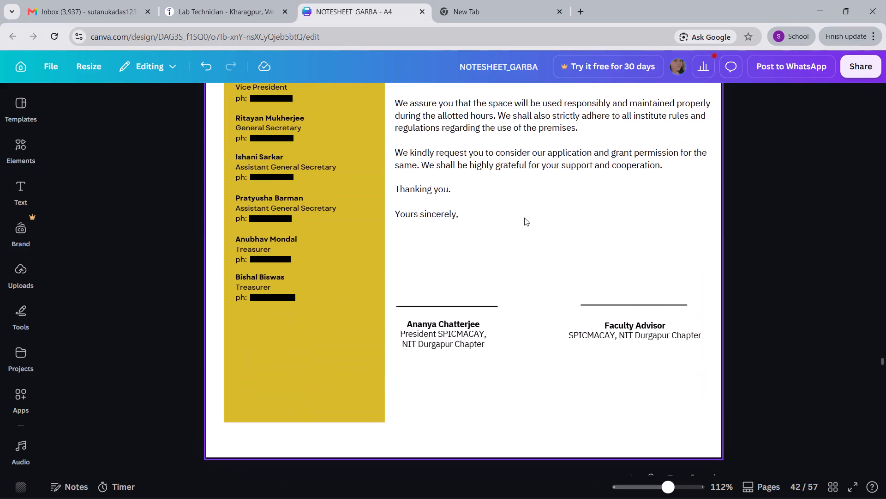
pyautogui.scroll(10, 524, 218)
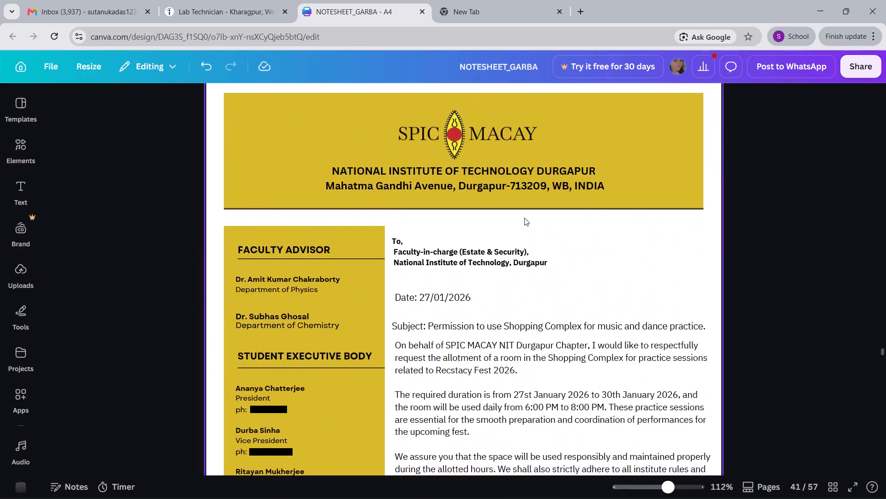
# Look back through the Uttarayan 2026 letters on the pages from 40 to 24, including the Hall 11 participation request.
pyautogui.scroll(8, 524, 218)
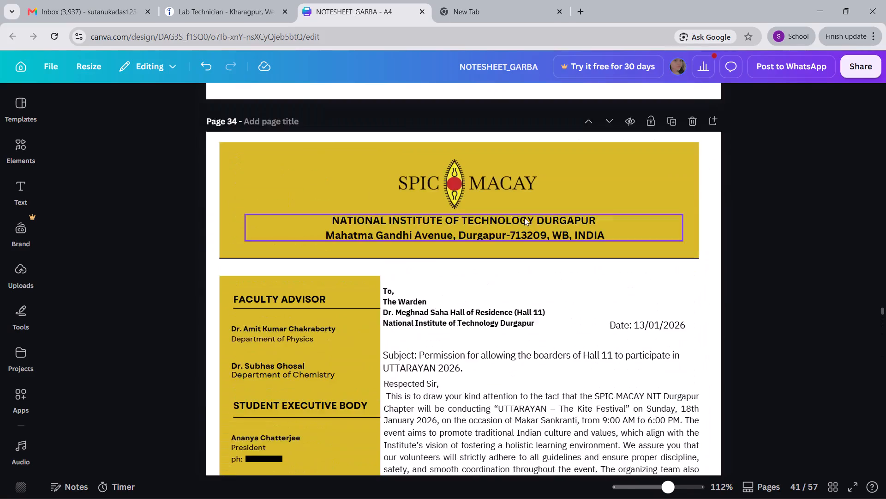
pyautogui.scroll(12, 524, 218)
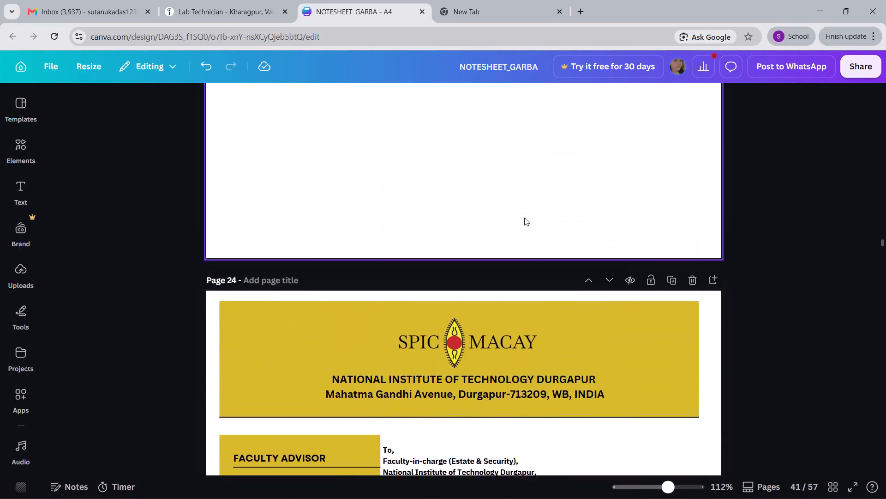
# Look back through the Garba Night hall, speaker and food stall permission letters to the Garba Night budget break-up on page 15.
pyautogui.scroll(8, 524, 218)
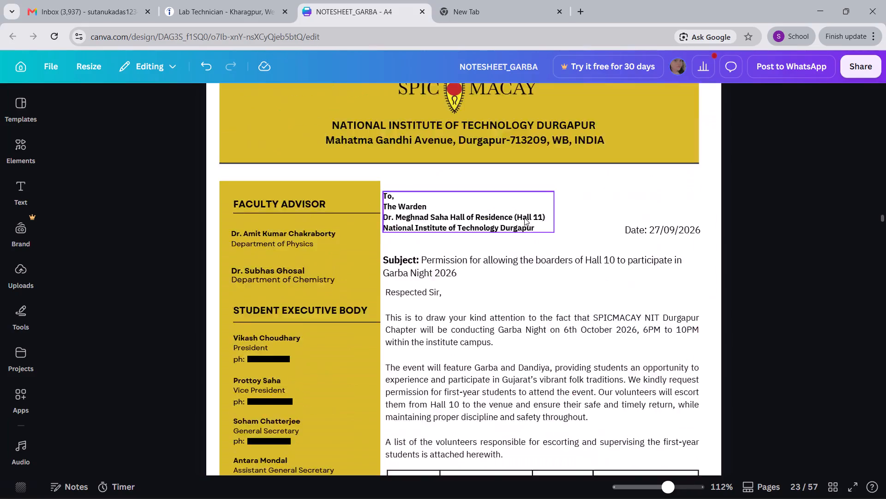
pyautogui.scroll(3, 524, 218)
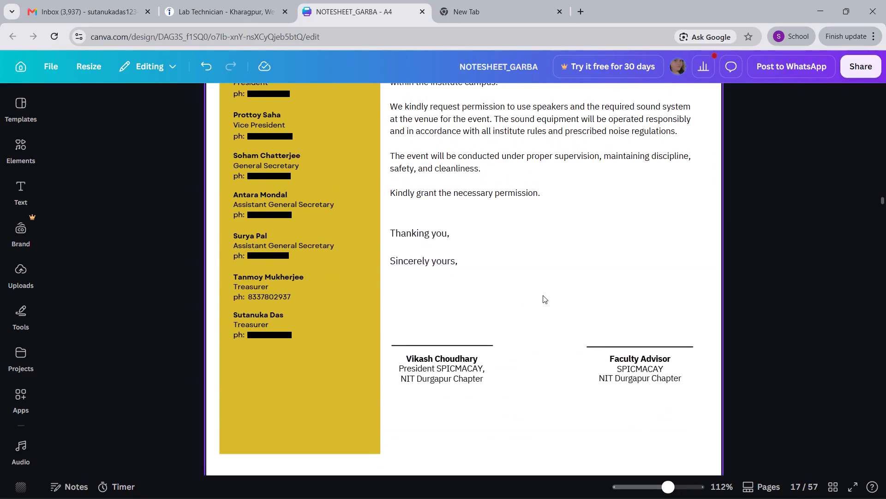
pyautogui.scroll(5, 551, 247)
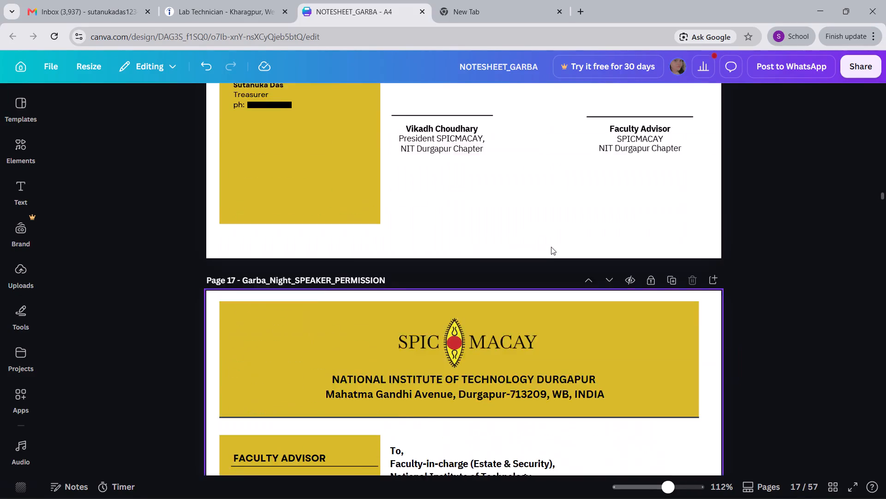
pyautogui.scroll(2, 551, 247)
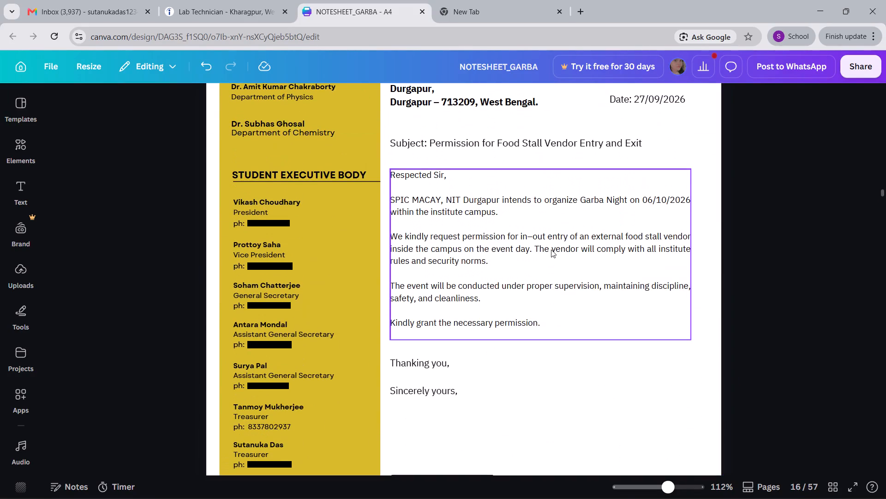
pyautogui.scroll(3, 551, 249)
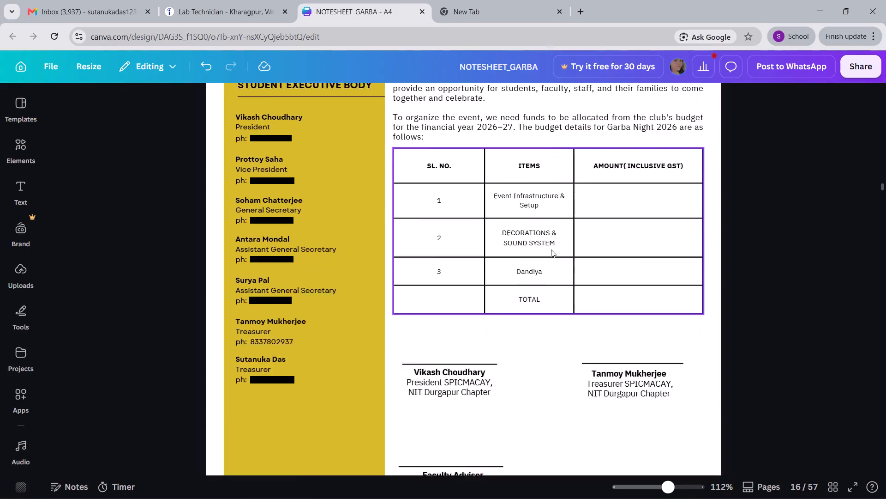
pyautogui.scroll(2, 557, 287)
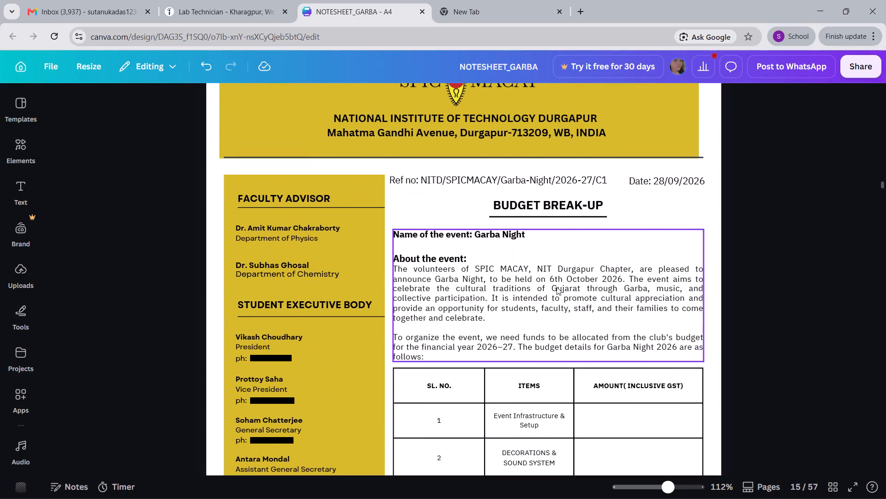
# Look forward again through the Garba Night letters, examining the speaker permission and the Hall 11 participation request with its volunteer table.
pyautogui.scroll(-8, 557, 287)
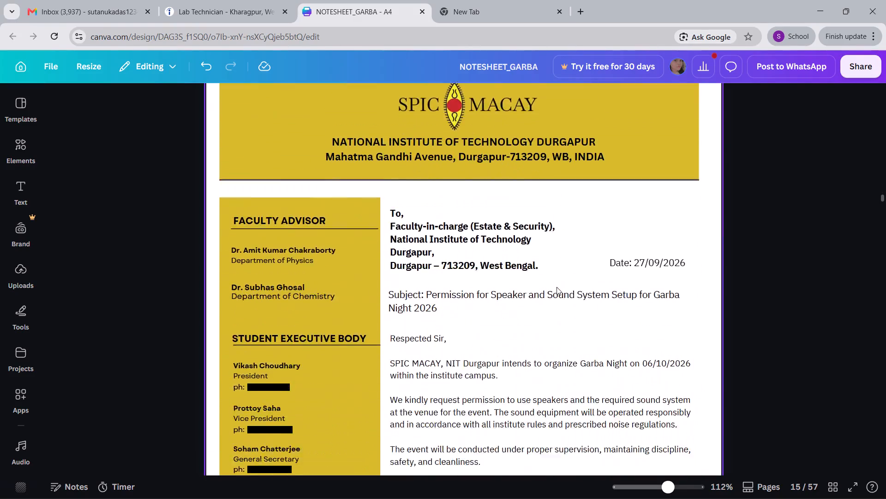
pyautogui.scroll(-4, 557, 287)
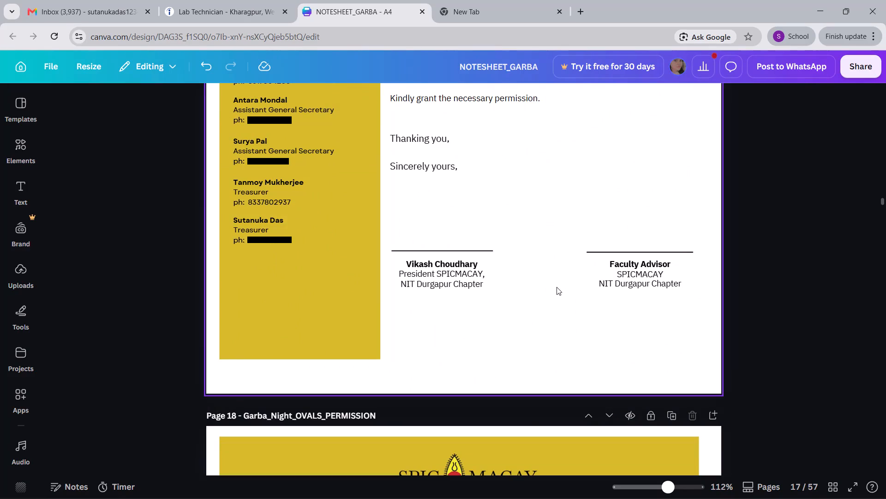
pyautogui.scroll(-8, 557, 287)
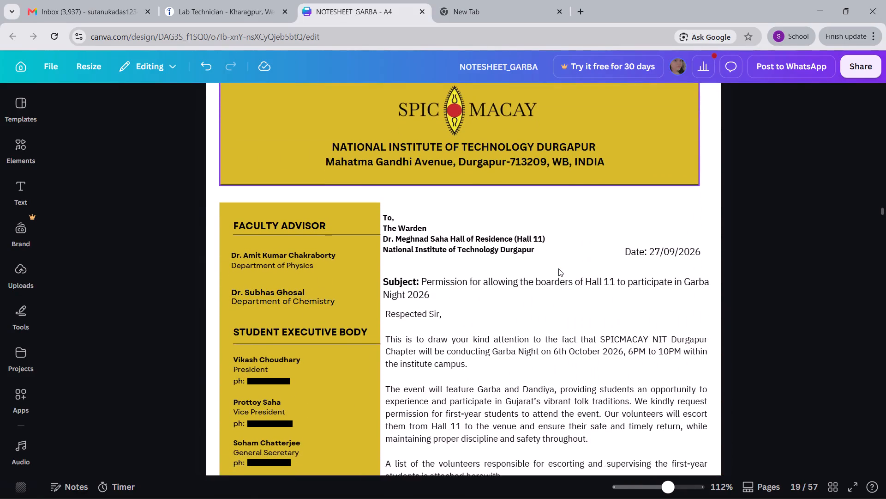
pyautogui.scroll(-6, 558, 268)
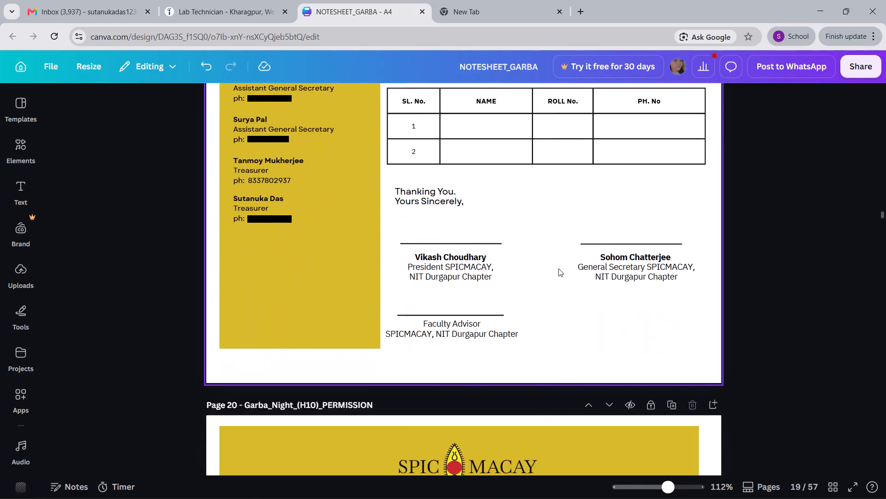
pyautogui.scroll(-8, 558, 268)
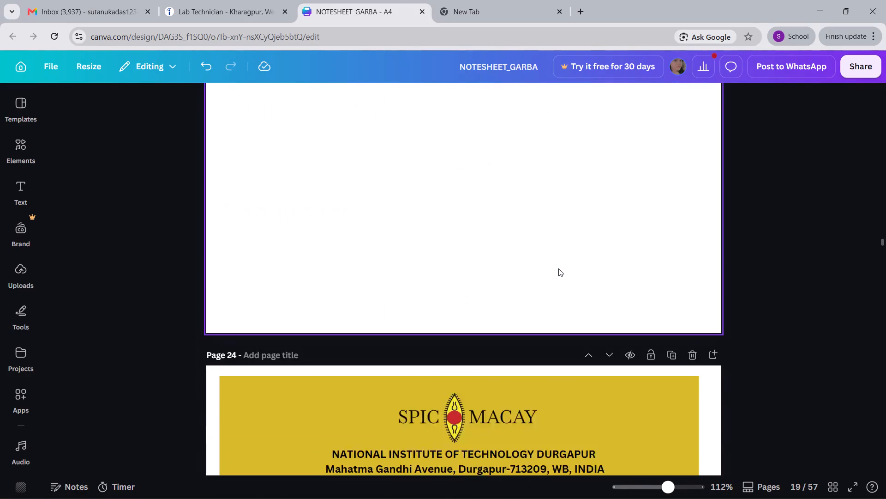
# Set the TOTAL amount in the Anubhav budget break-up table on page 29 to Rs. 20000/-.
pyautogui.scroll(-6, 558, 268)
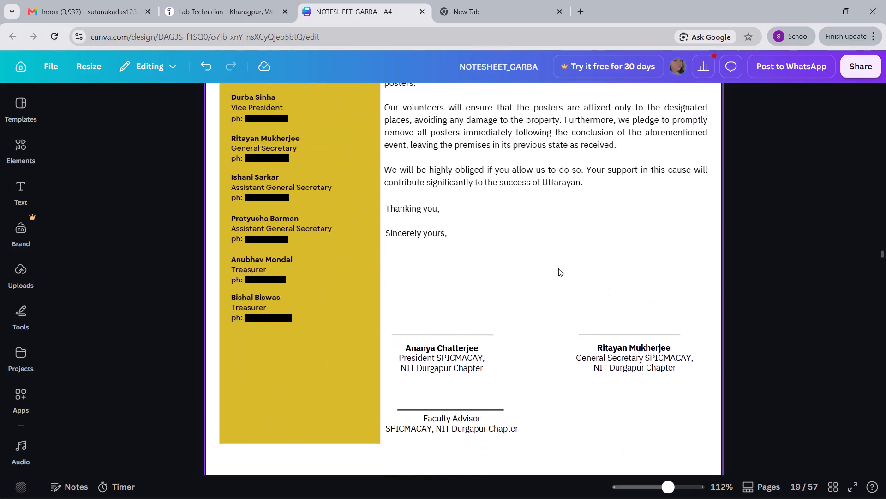
pyautogui.scroll(-7, 558, 268)
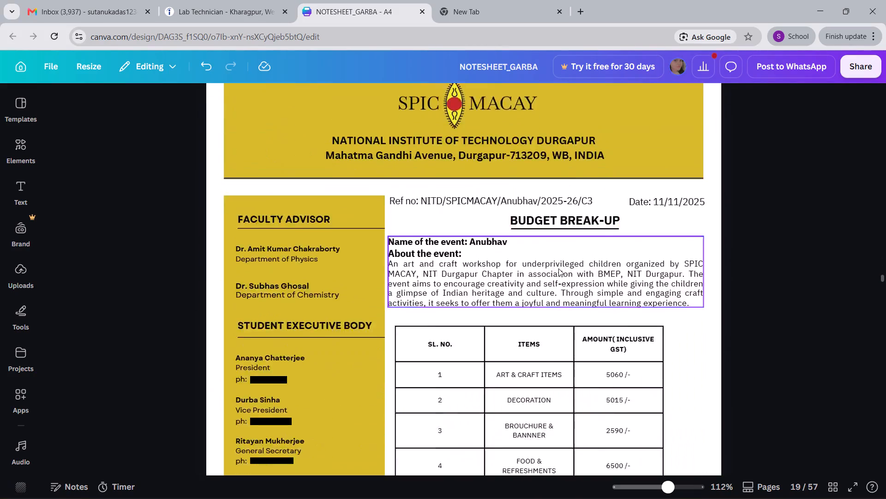
pyautogui.scroll(-1, 558, 268)
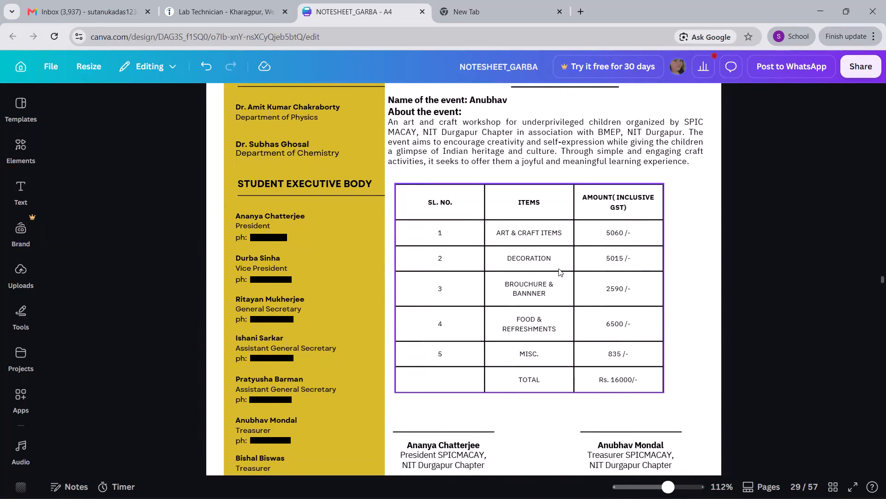
pyautogui.doubleClick(623, 377)
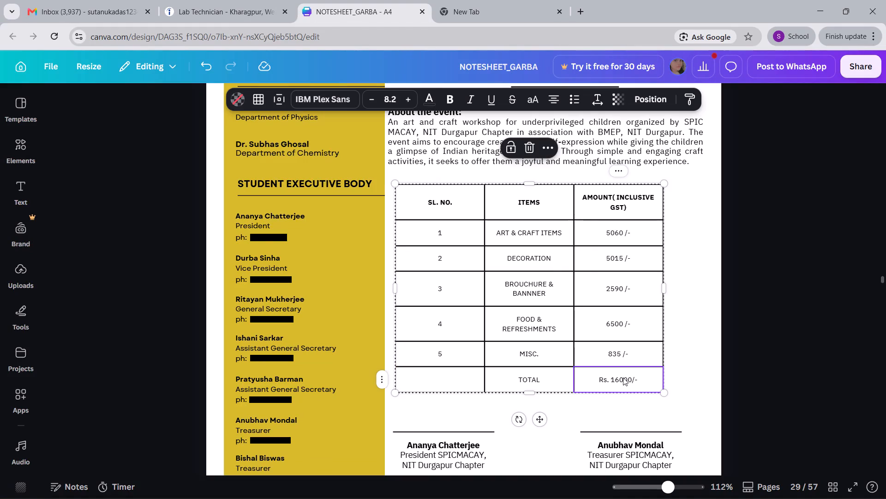
pyautogui.click(618, 377)
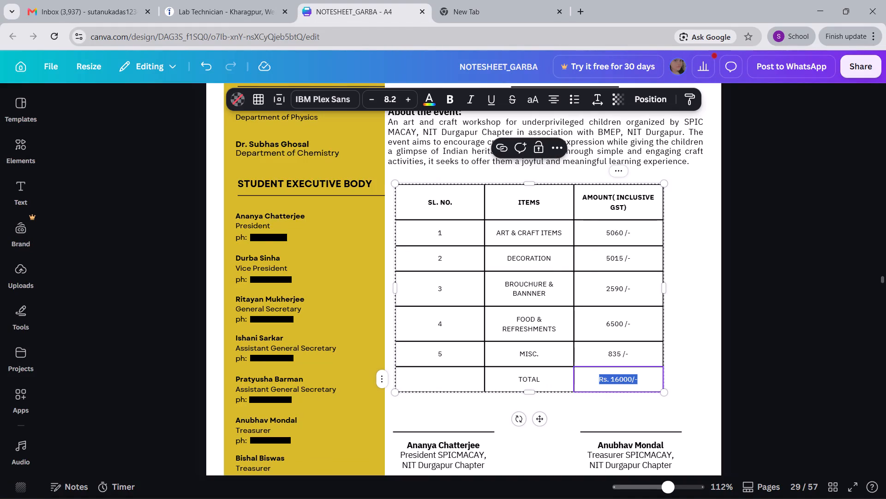
pyautogui.press('BackSpace')
pyautogui.press('BackSpace')
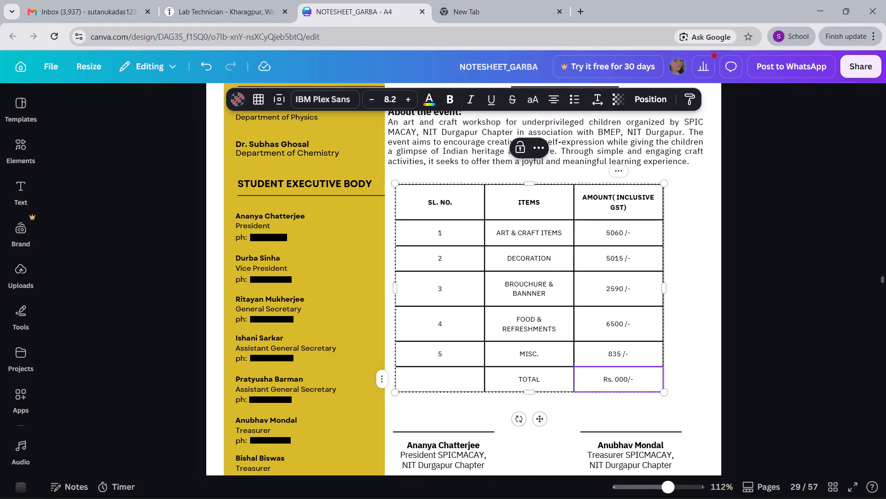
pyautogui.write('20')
# Begin replacing the President's name in the signature block below the Anubhav budget table with the name used in the Garba Night letters.
pyautogui.scroll(-2, 618, 377)
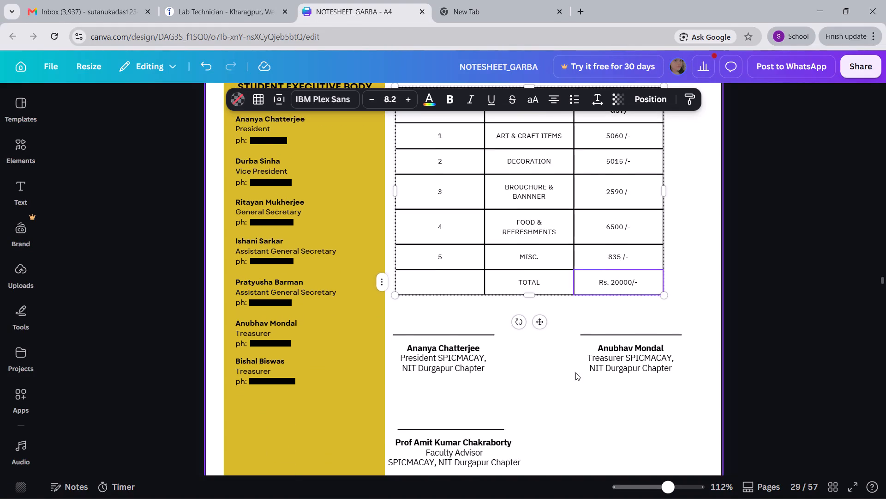
pyautogui.click(476, 350)
pyautogui.doubleClick(476, 350)
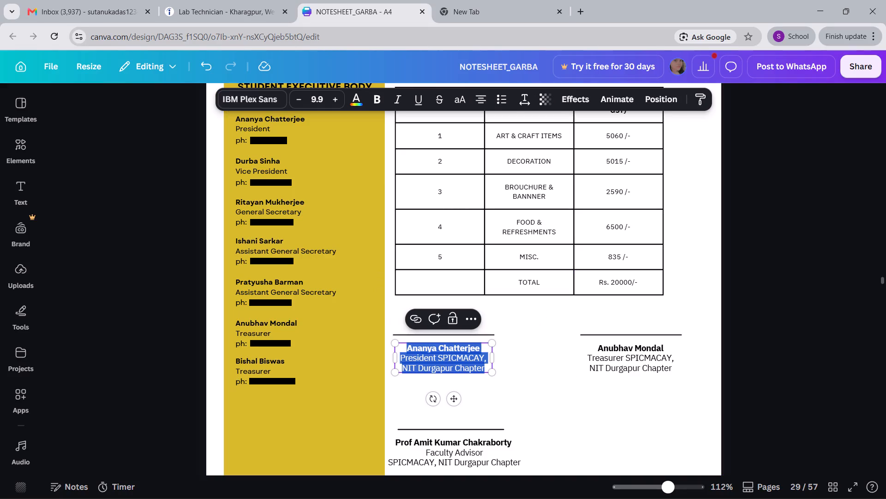
pyautogui.click(481, 346)
pyautogui.press('BackSpace')
pyautogui.press('BackSpace')
pyautogui.press('BackSpace')
pyautogui.press('BackSpace')
pyautogui.press('BackSpace')
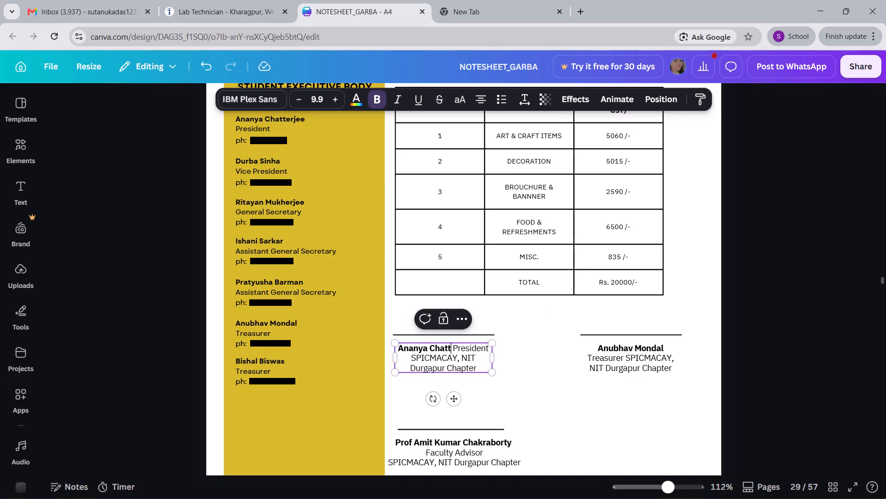
pyautogui.press('BackSpace')
pyautogui.press('BackSpace')
pyautogui.press('BackSpace')
pyautogui.press('BackSpace')
pyautogui.press('BackSpace')
pyautogui.press('BackSpace')
pyautogui.press('BackSpace')
pyautogui.press('BackSpace')
pyautogui.press('BackSpace')
pyautogui.press('BackSpace')
pyautogui.press('BackSpace')
pyautogui.press('BackSpace')
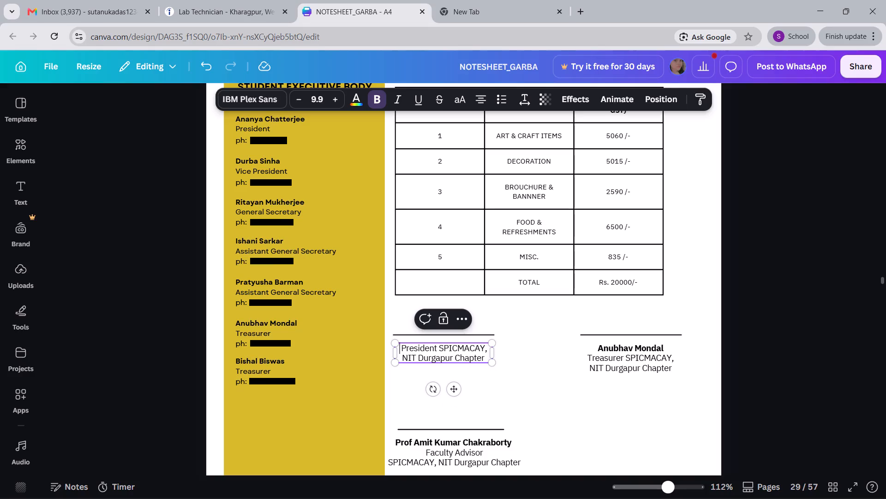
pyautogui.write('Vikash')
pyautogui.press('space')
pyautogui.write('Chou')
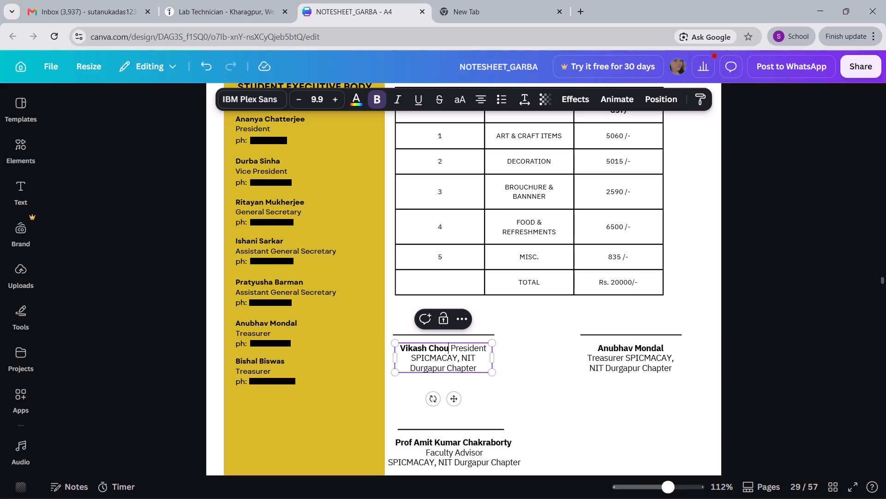
# Look through the note-sheets and letters from page 1 onward to the signature block of the Garba Night budget break-up on page 15.
pyautogui.scroll(19, 481, 346)
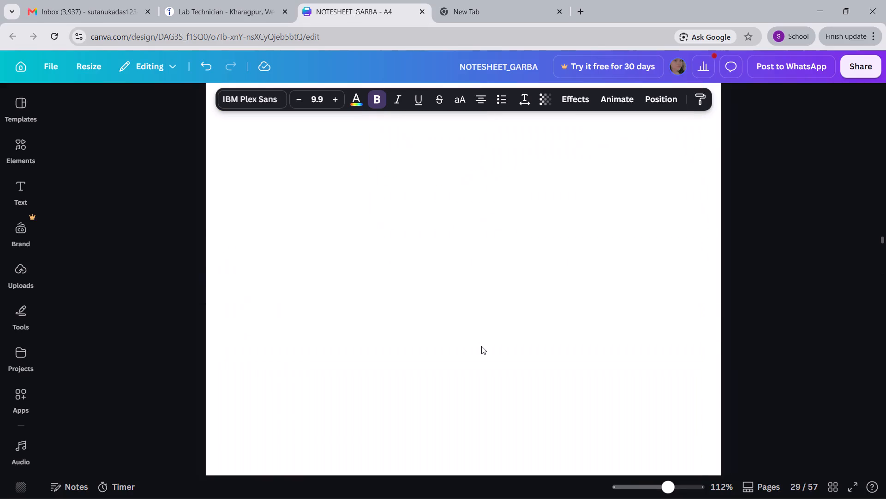
pyautogui.scroll(20, 481, 346)
pyautogui.scroll(20, 481, 346)
pyautogui.scroll(1, 481, 346)
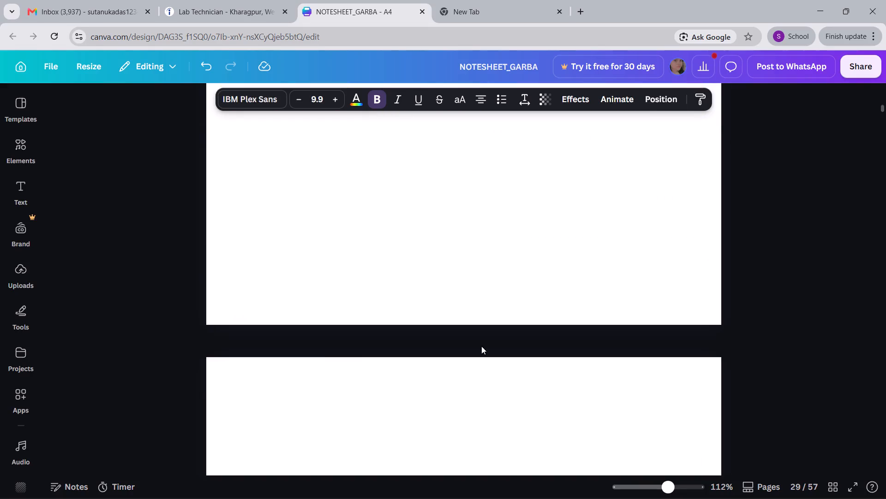
pyautogui.scroll(6, 481, 346)
pyautogui.scroll(-2, 481, 346)
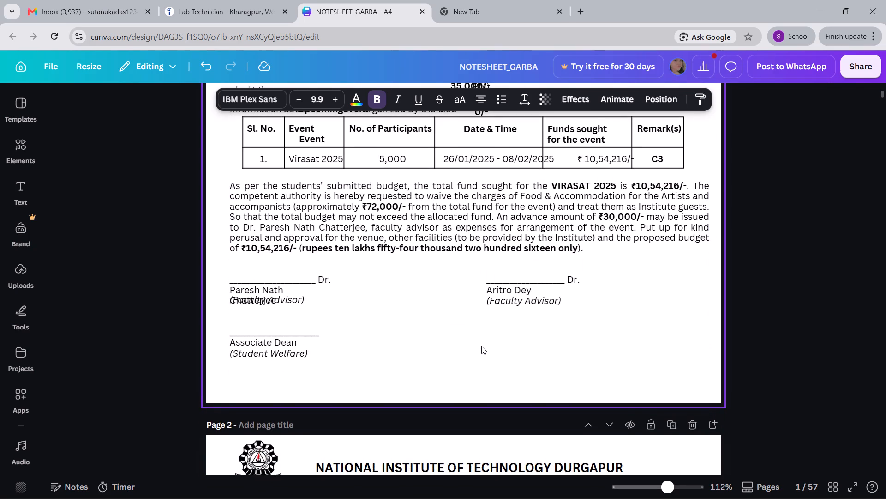
pyautogui.scroll(-5, 481, 346)
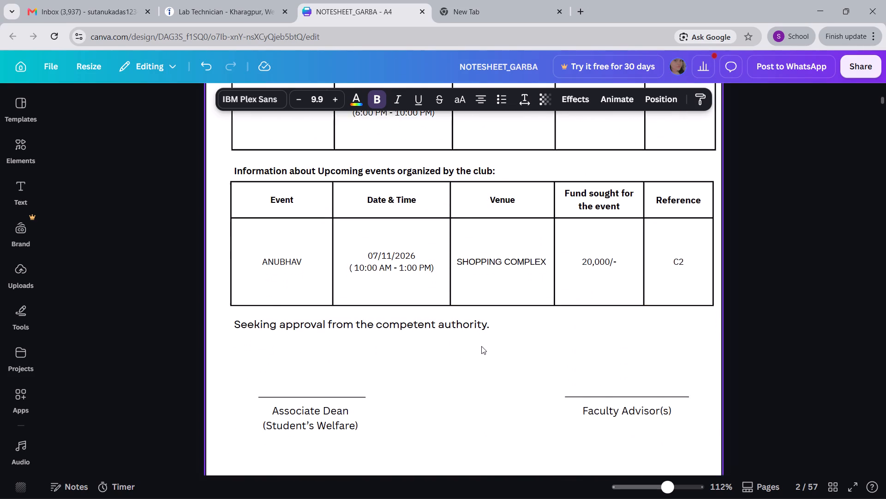
pyautogui.scroll(-7, 481, 346)
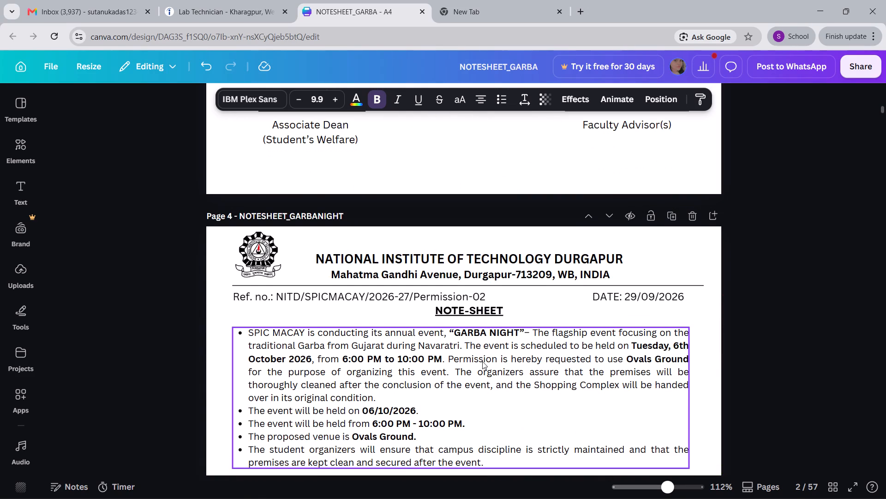
pyautogui.scroll(-2, 483, 372)
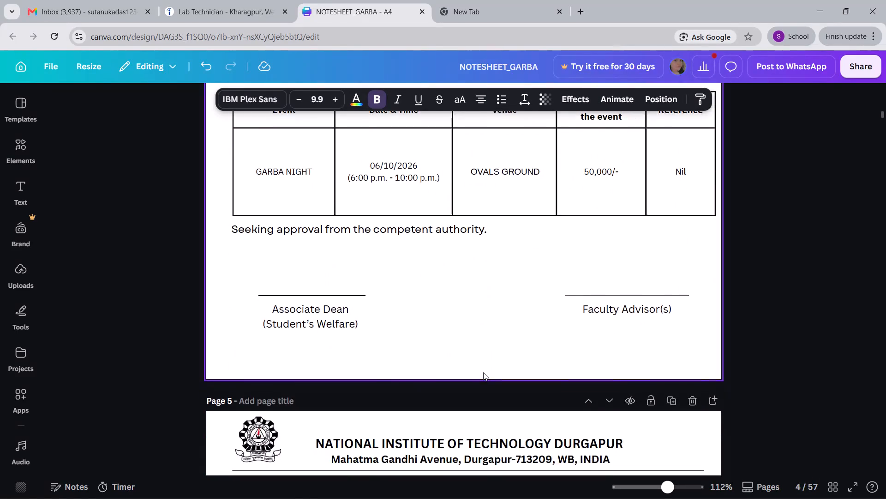
pyautogui.scroll(-7, 483, 372)
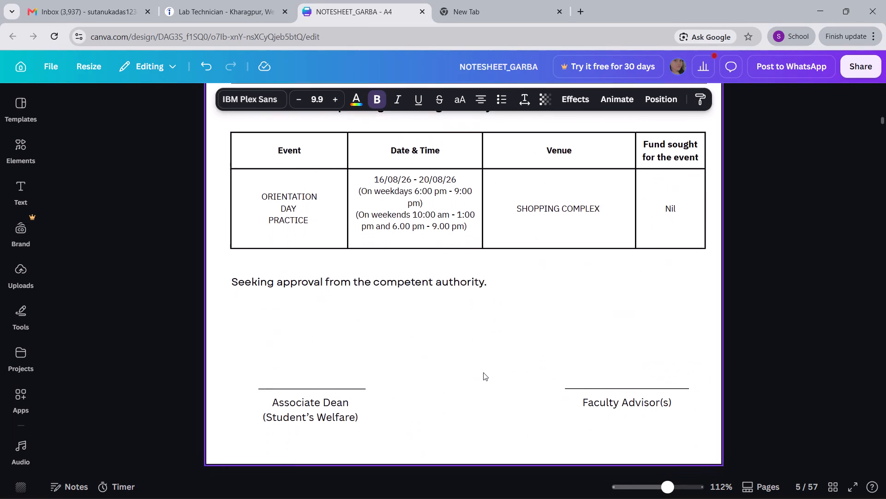
pyautogui.scroll(-13, 483, 372)
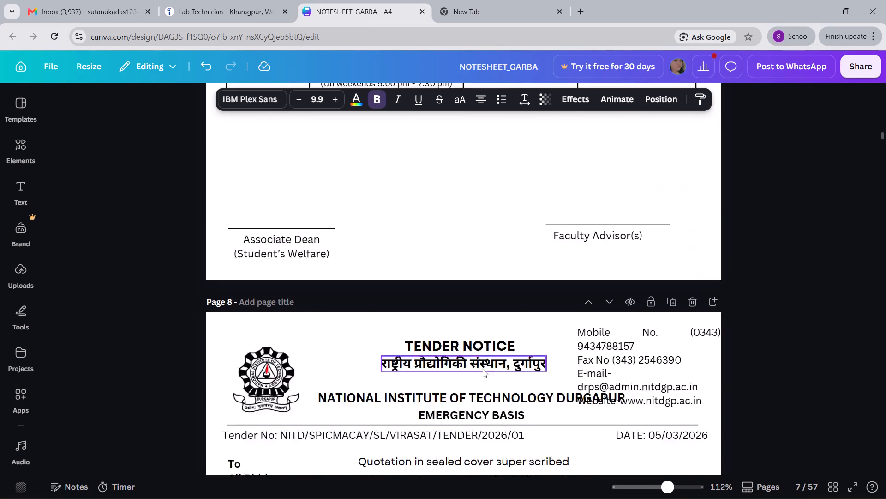
pyautogui.scroll(-5, 483, 369)
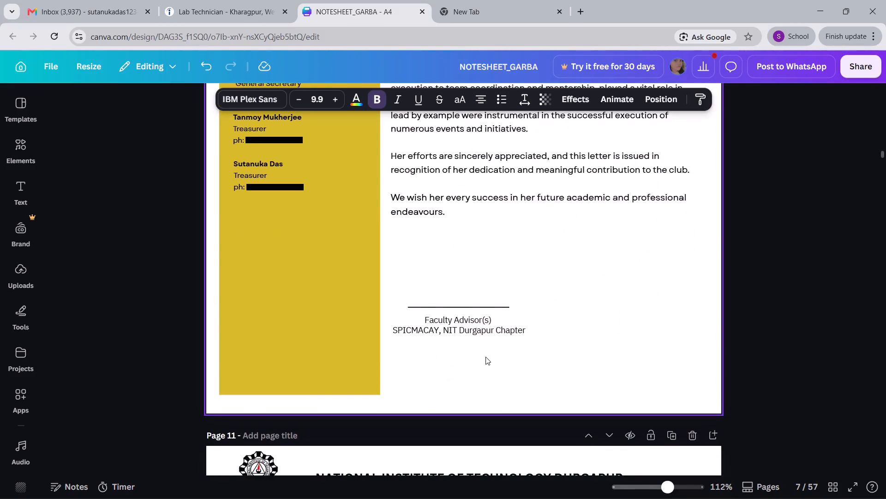
pyautogui.scroll(-7, 485, 357)
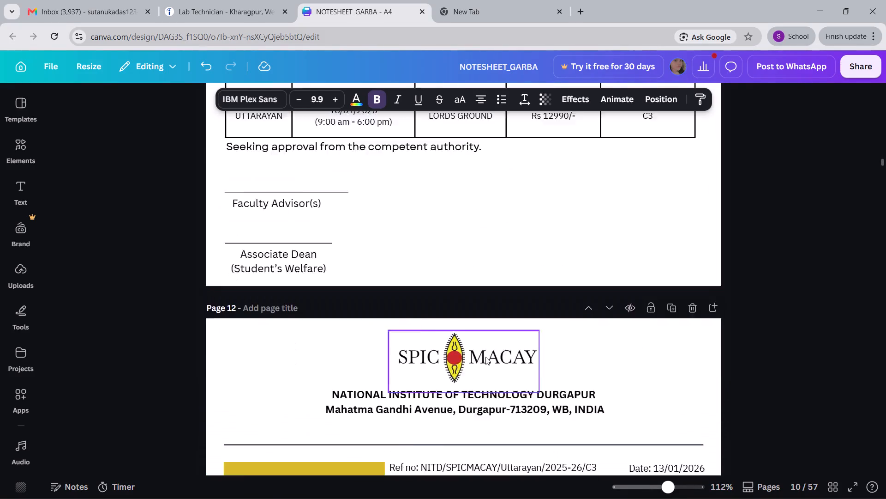
pyautogui.scroll(-2, 495, 298)
pyautogui.scroll(4, 495, 298)
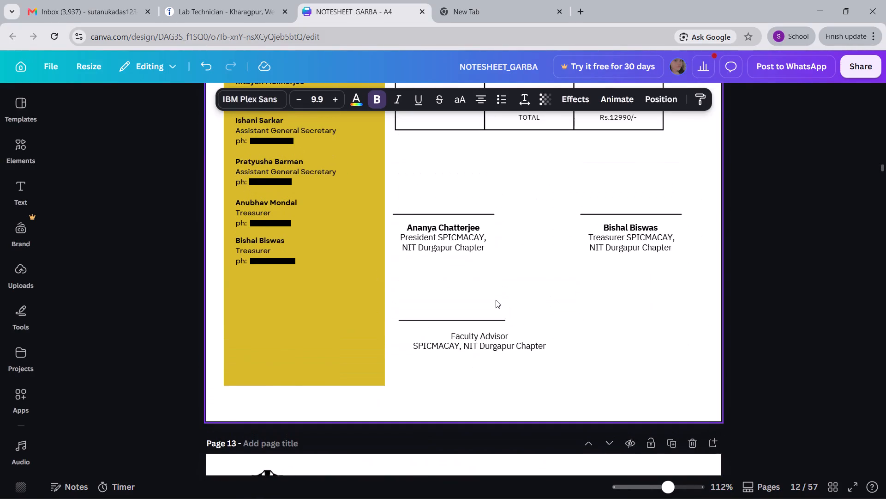
pyautogui.scroll(-7, 496, 300)
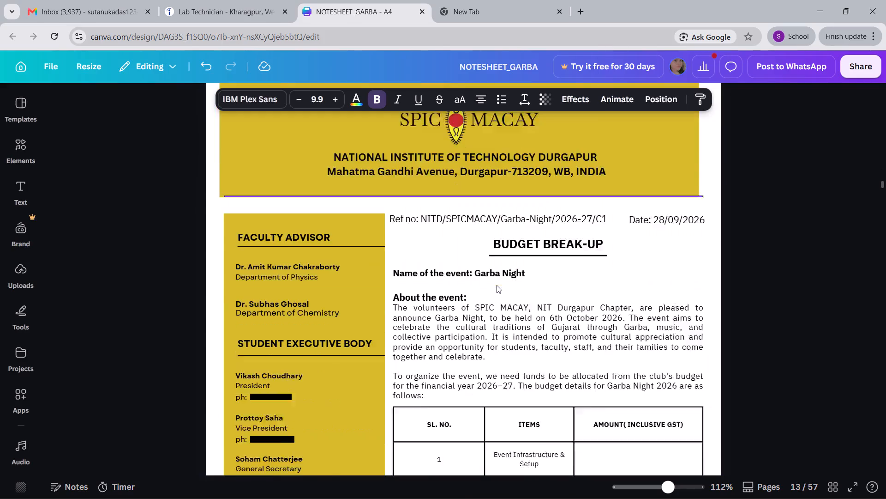
pyautogui.scroll(-2, 497, 285)
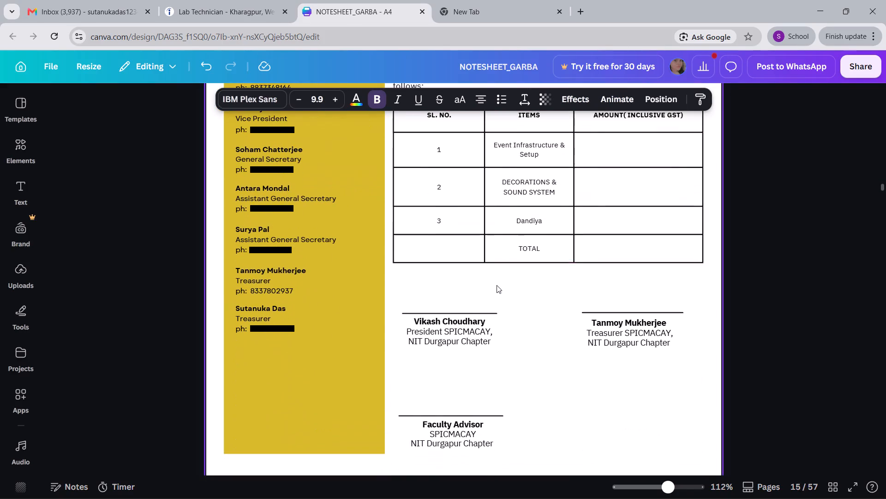
pyautogui.scroll(-1, 497, 285)
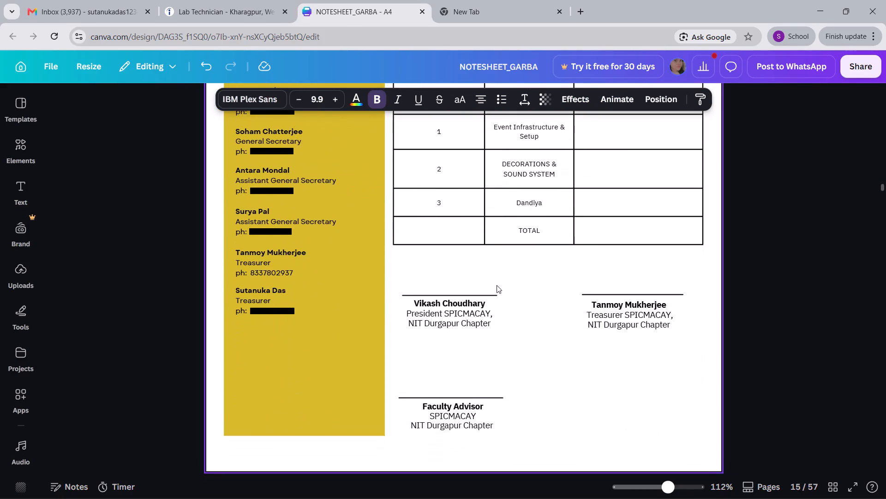
# Copy the President's name from the signature block below the Garba Night budget table on page 15.
pyautogui.doubleClick(475, 297)
pyautogui.click(475, 297)
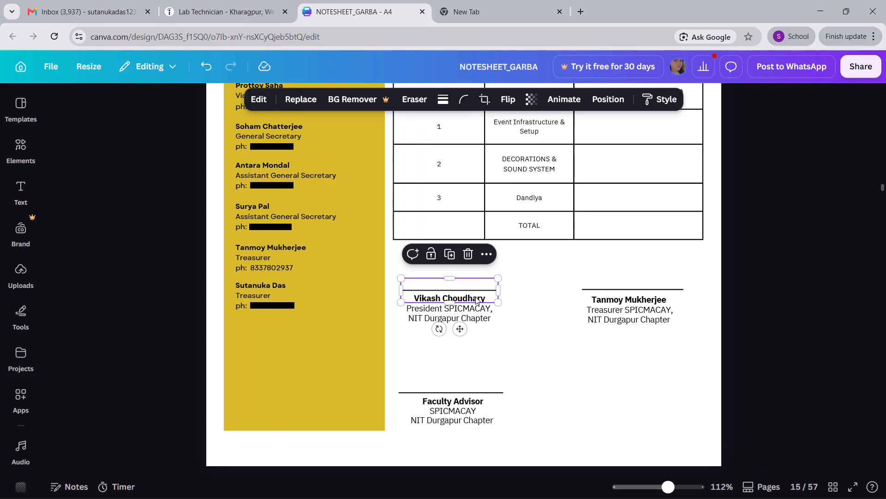
pyautogui.click(475, 297)
pyautogui.doubleClick(475, 297)
pyautogui.click(490, 311)
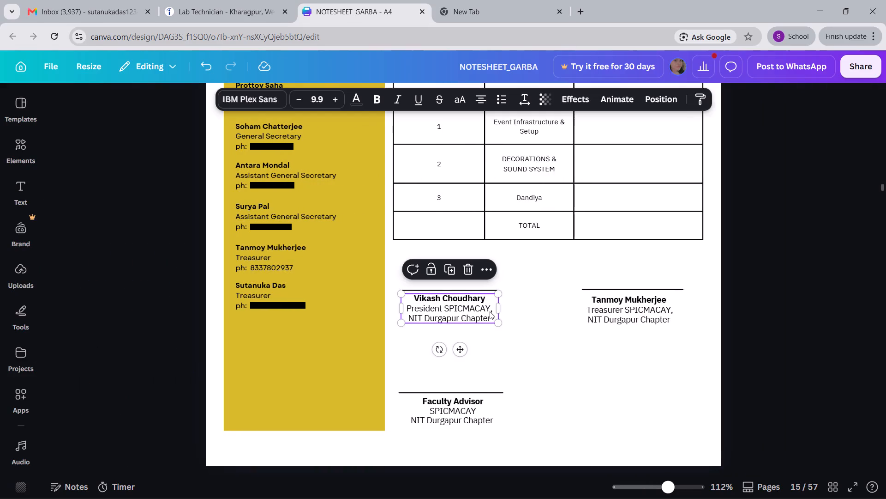
pyautogui.click(482, 298)
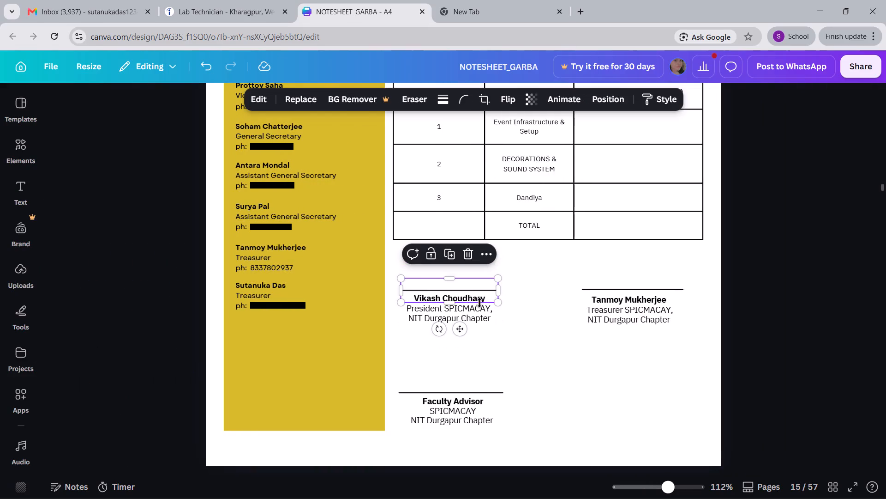
pyautogui.click(475, 311)
pyautogui.doubleClick(482, 305)
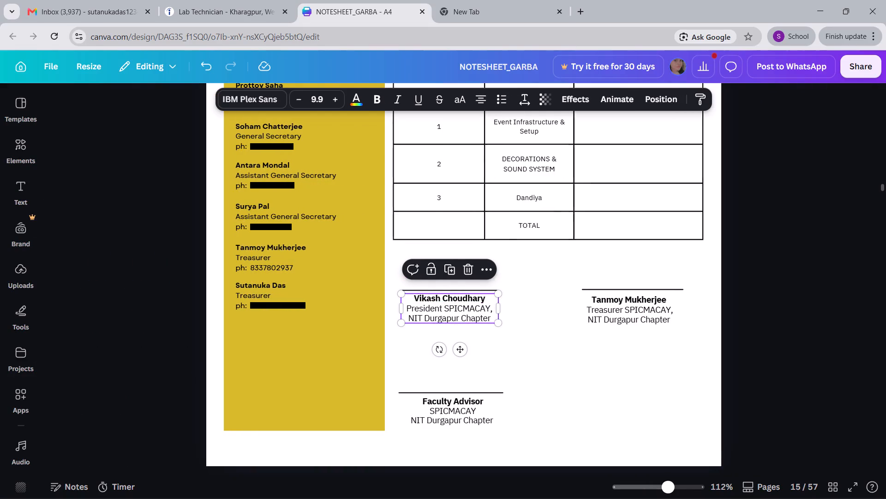
pyautogui.press('Left')
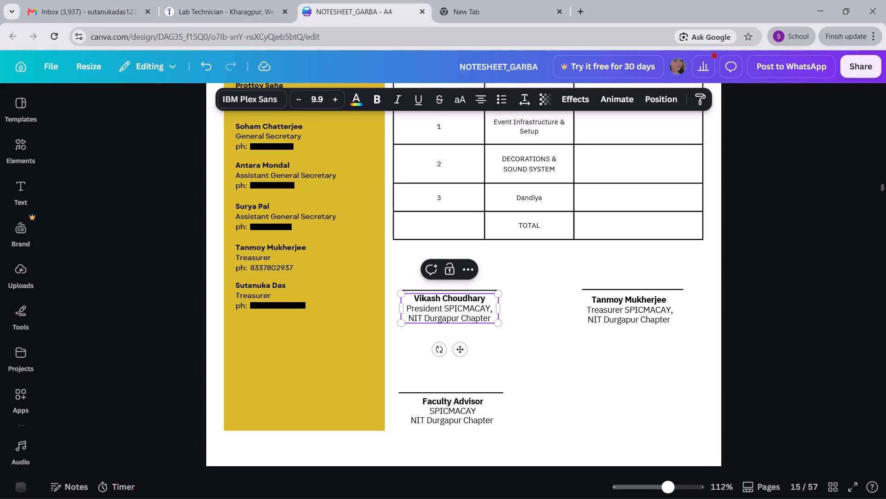
pyautogui.press('Up')
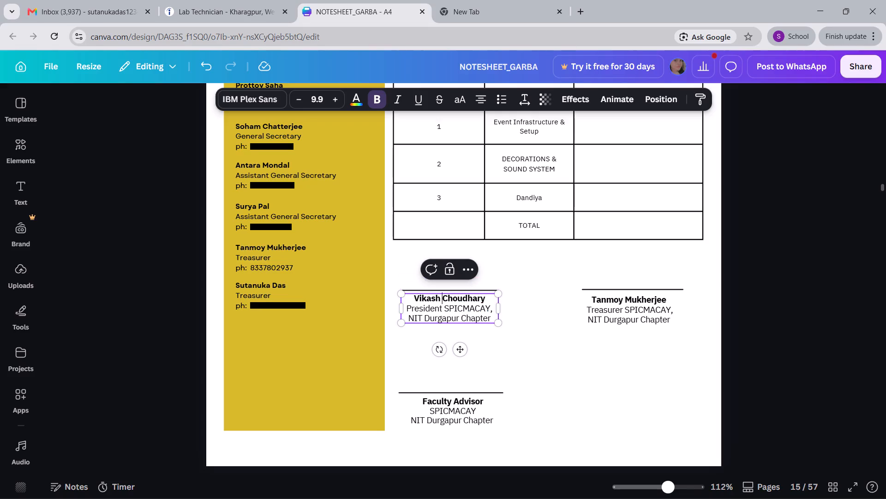
pyautogui.moveTo(486, 298); pyautogui.dragTo(413, 300)
pyautogui.hotkey('ctrl', 'c')
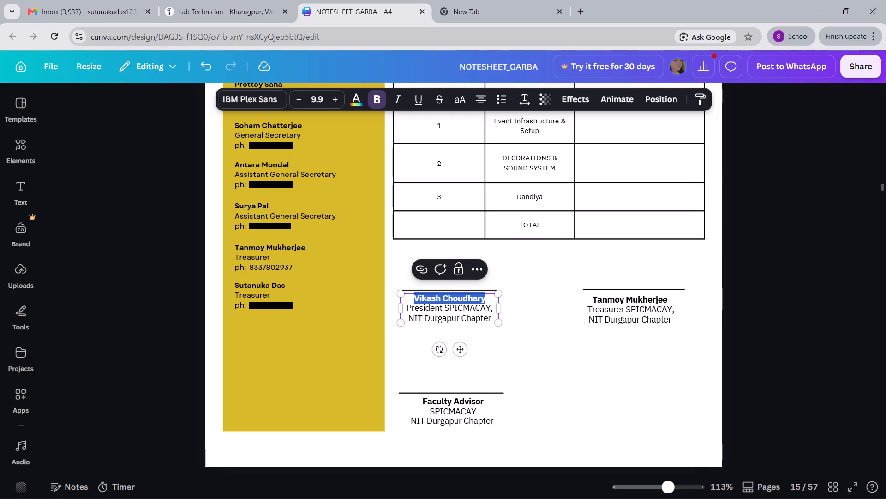
# Look through the letters and note-sheets from page 15 onward to about page 45 for the Anubhav budget break-up.
pyautogui.click(748, 278)
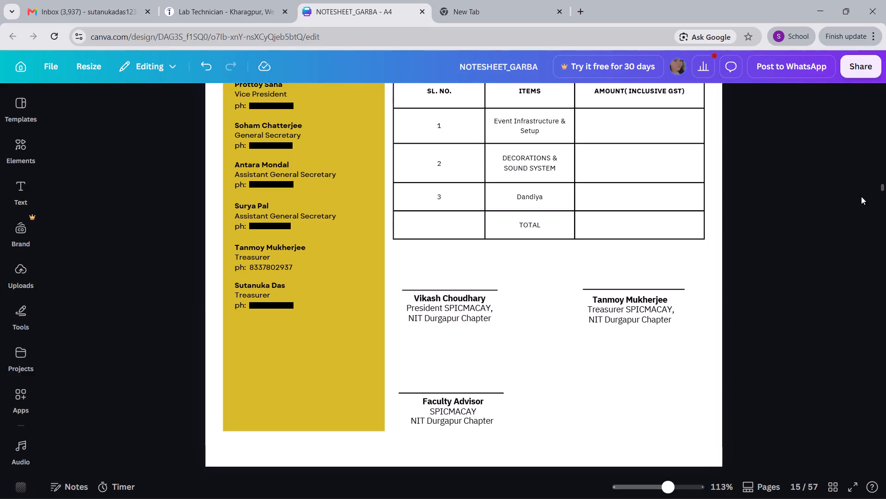
pyautogui.moveTo(880, 189); pyautogui.dragTo(880, 203)
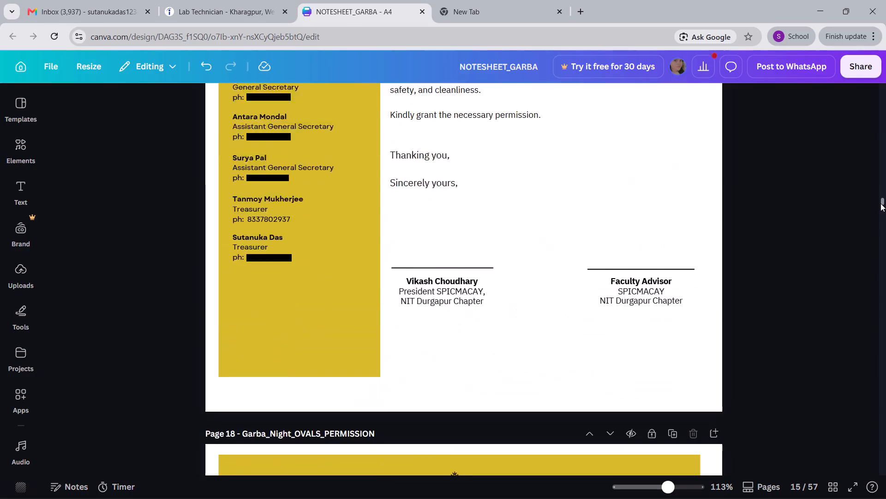
pyautogui.moveTo(880, 203); pyautogui.dragTo(880, 225)
pyautogui.scroll(-8, 694, 259)
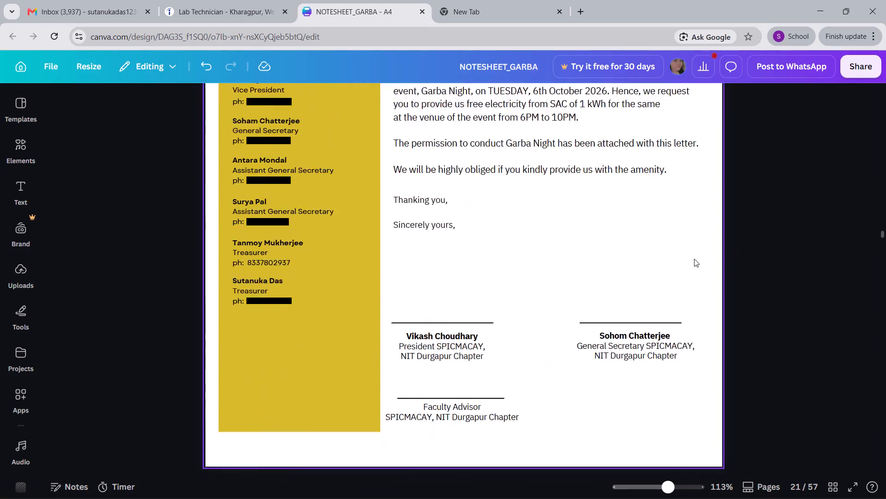
pyautogui.scroll(-5, 694, 259)
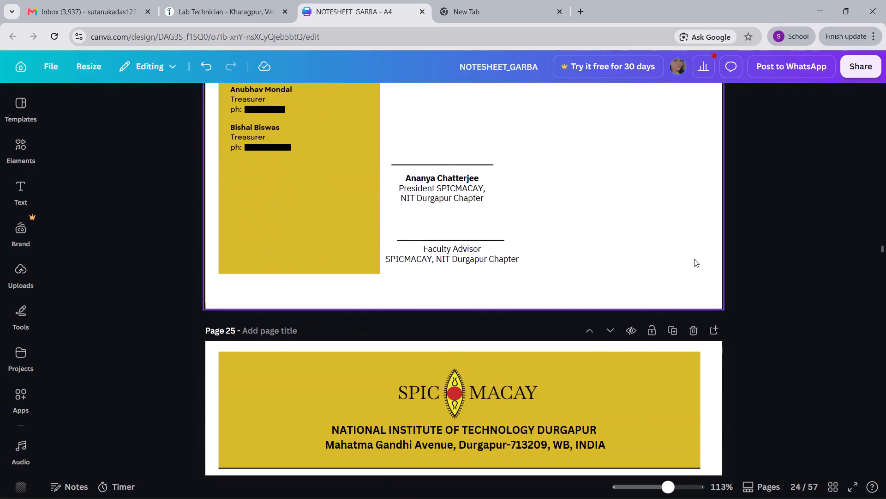
pyautogui.scroll(-1, 694, 259)
pyautogui.scroll(10, 694, 259)
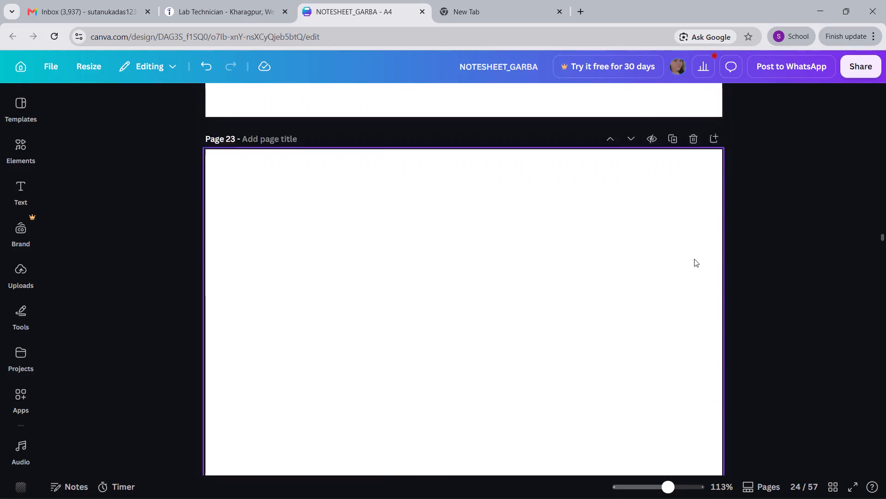
pyautogui.scroll(1, 694, 259)
pyautogui.scroll(-11, 694, 259)
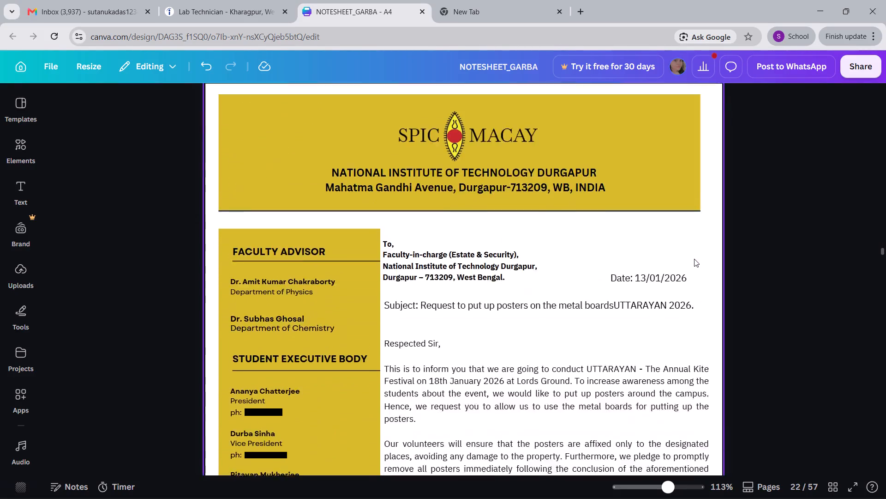
pyautogui.scroll(-9, 694, 259)
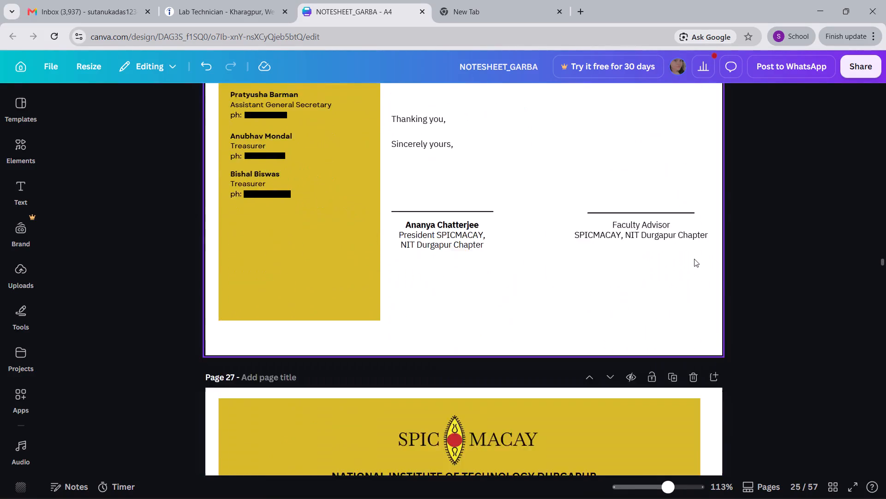
pyautogui.scroll(-4, 694, 259)
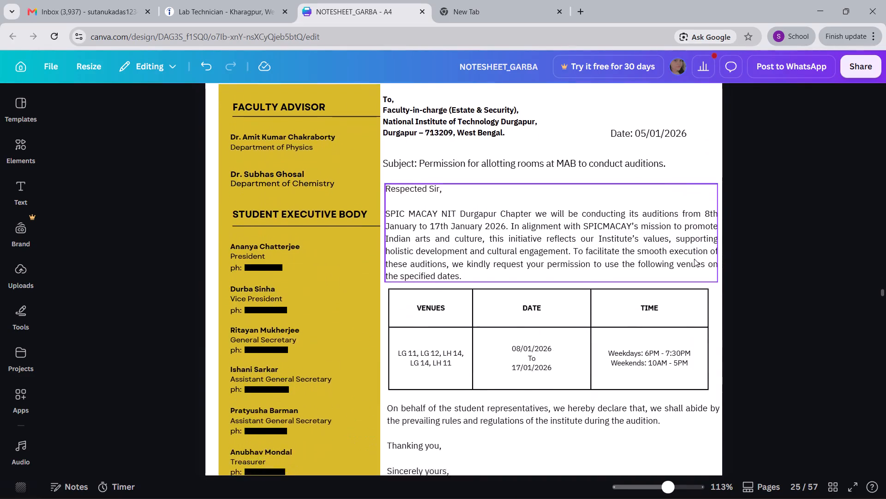
pyautogui.scroll(-7, 694, 259)
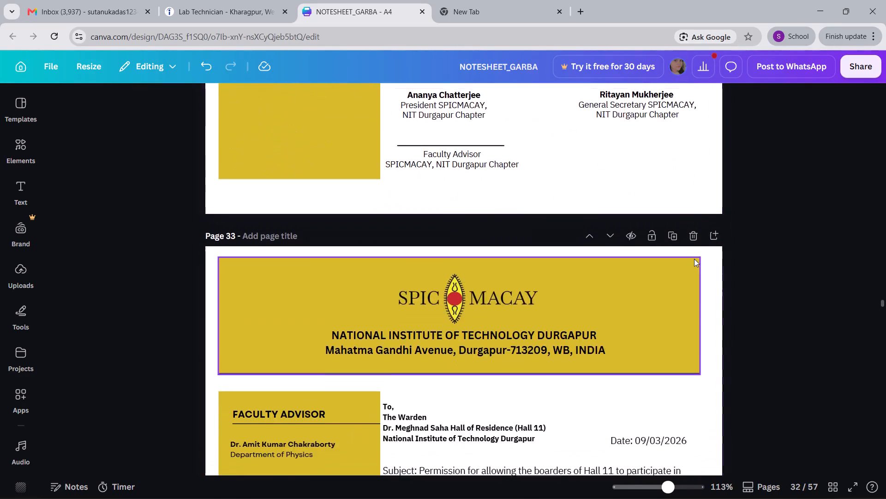
pyautogui.scroll(-7, 694, 259)
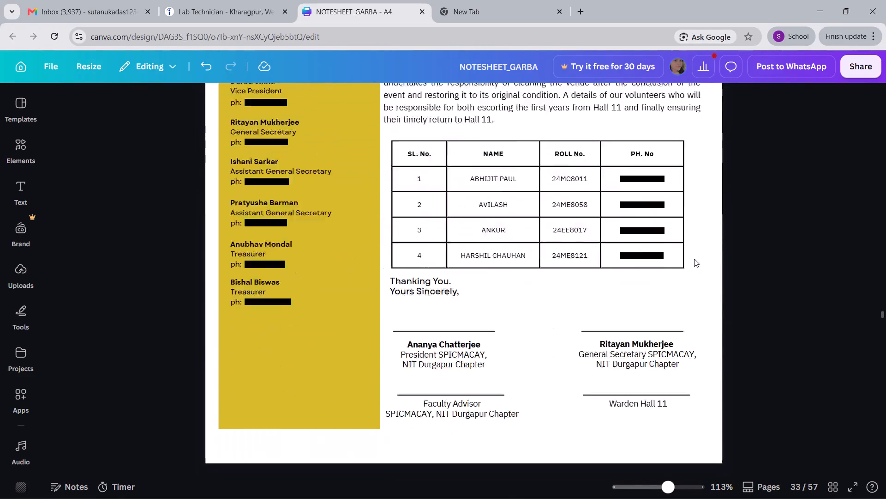
pyautogui.scroll(-5, 694, 259)
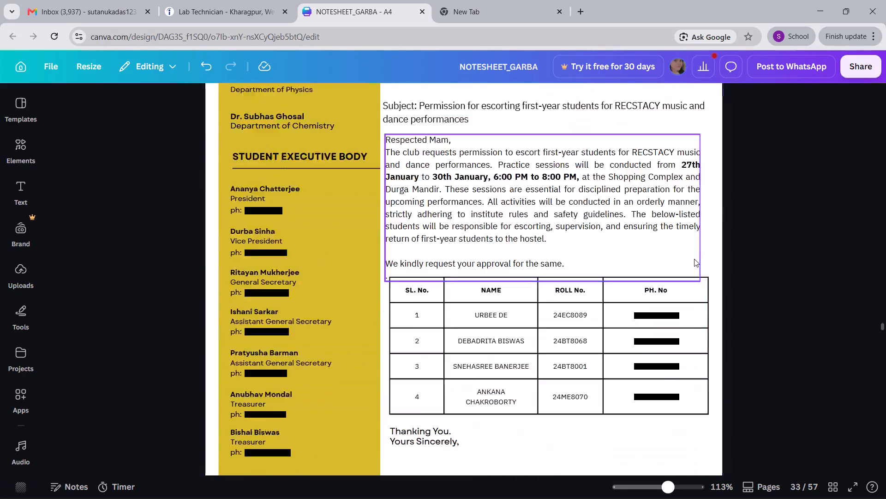
pyautogui.scroll(-5, 694, 231)
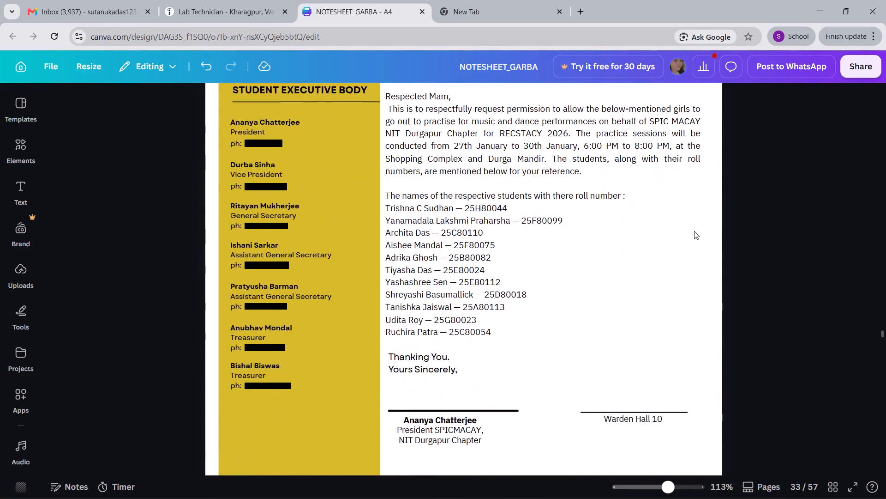
pyautogui.scroll(-3, 694, 231)
pyautogui.scroll(1, 694, 231)
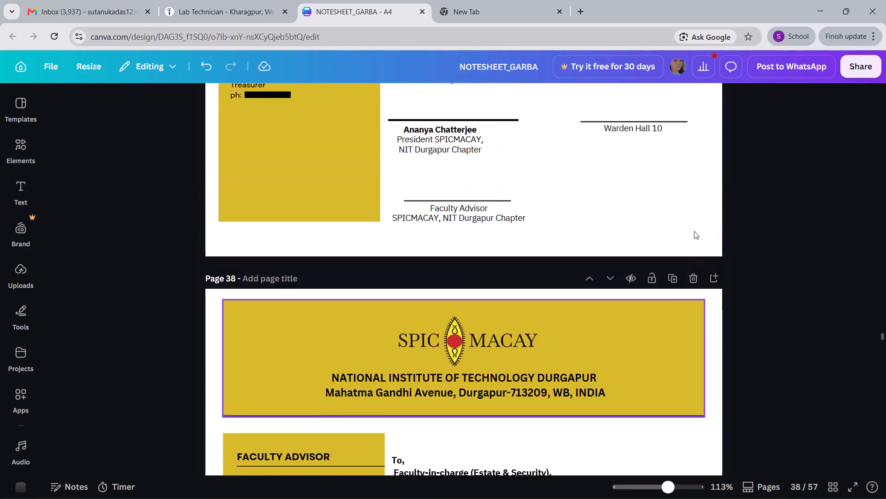
pyautogui.scroll(1, 694, 231)
pyautogui.scroll(-7, 694, 231)
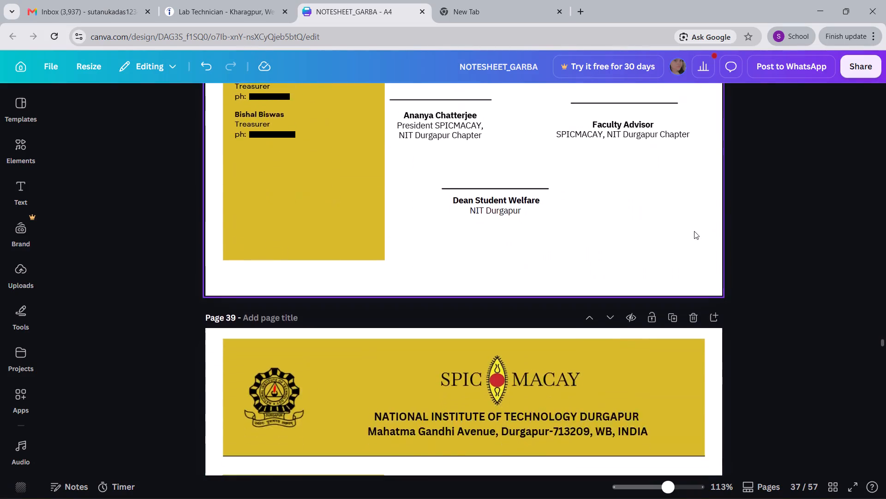
pyautogui.scroll(-4, 694, 231)
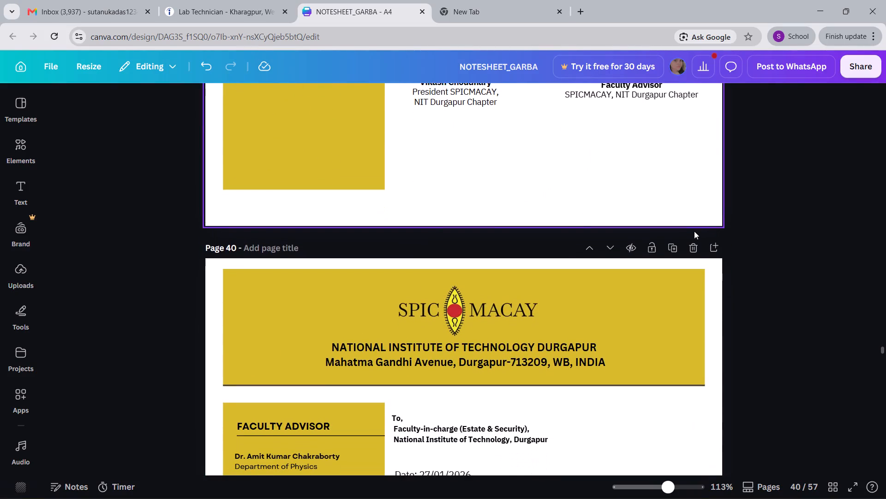
pyautogui.scroll(-8, 694, 231)
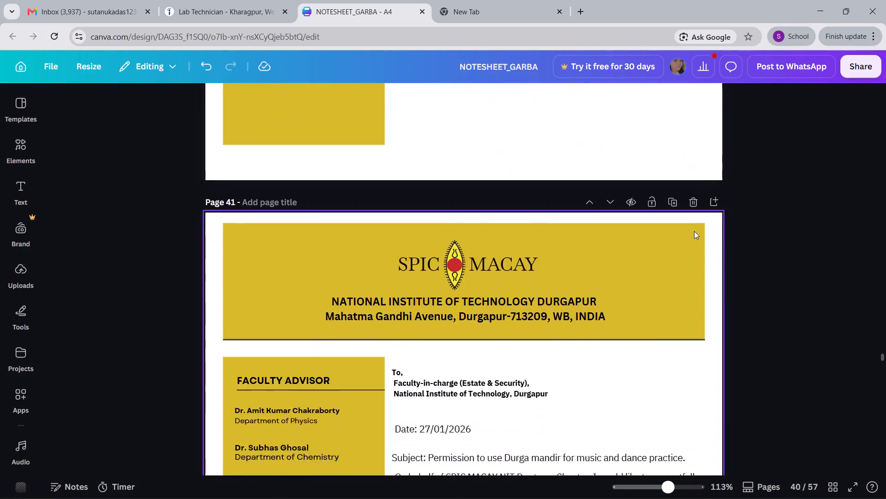
pyautogui.scroll(-15, 694, 231)
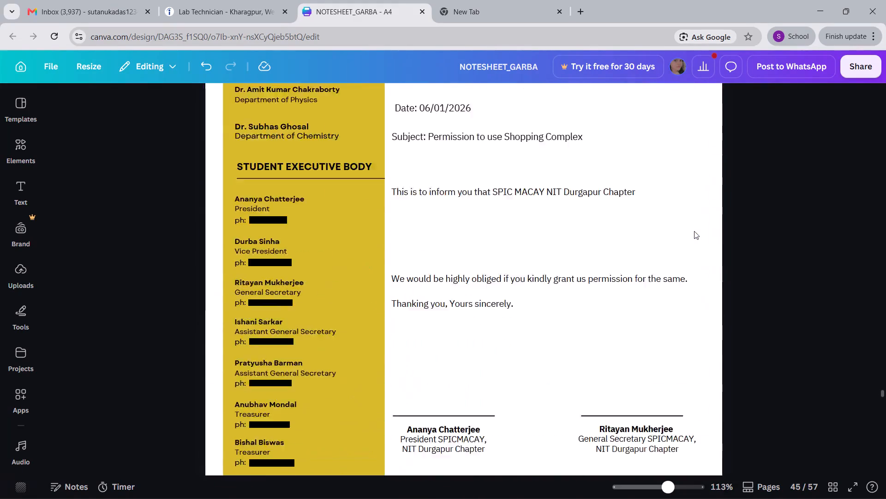
pyautogui.scroll(-1, 694, 231)
# Look back through the letters and note-sheets from page 45 to the Uttarayan budget on page 12 for the Anubhav budget break-up.
pyautogui.scroll(16, 694, 231)
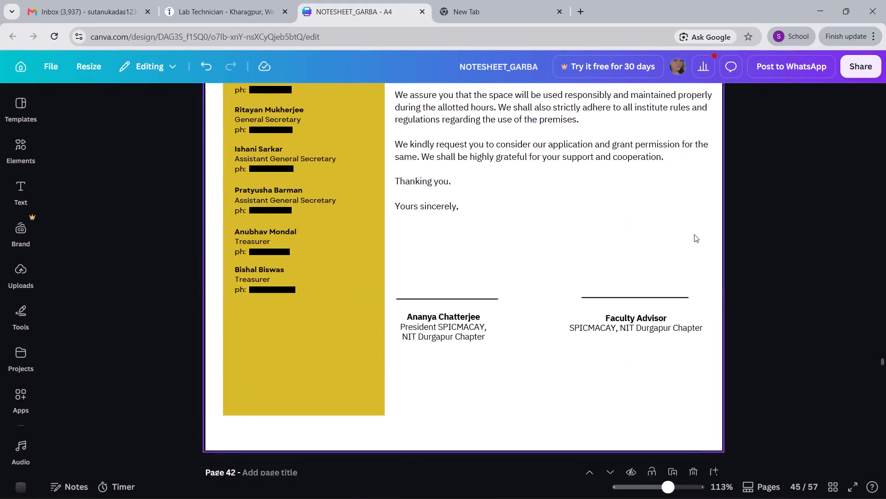
pyautogui.scroll(11, 694, 234)
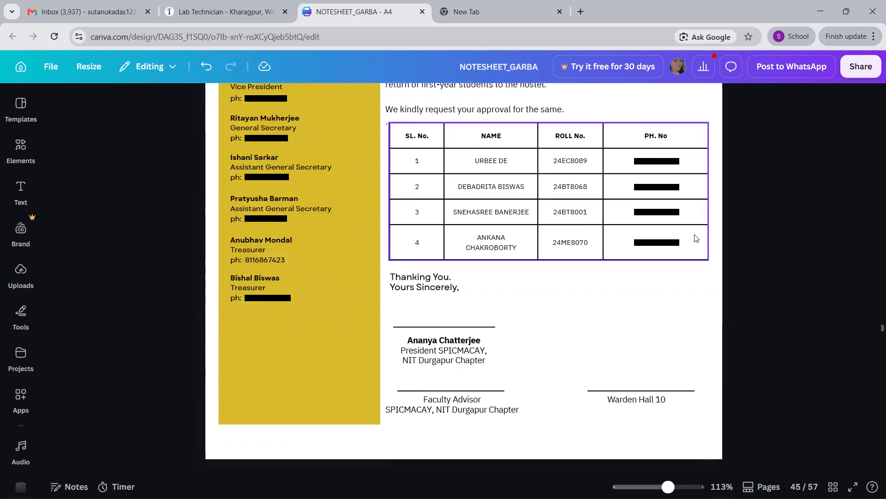
pyautogui.scroll(8, 694, 234)
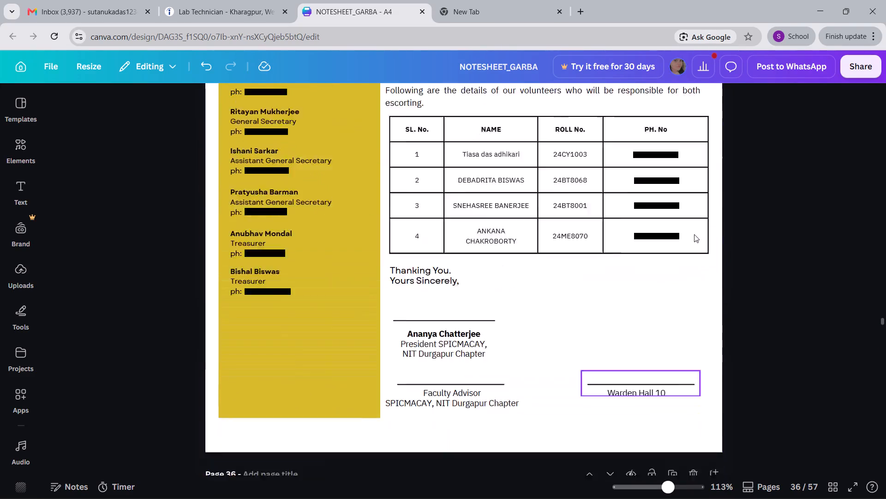
pyautogui.scroll(4, 694, 234)
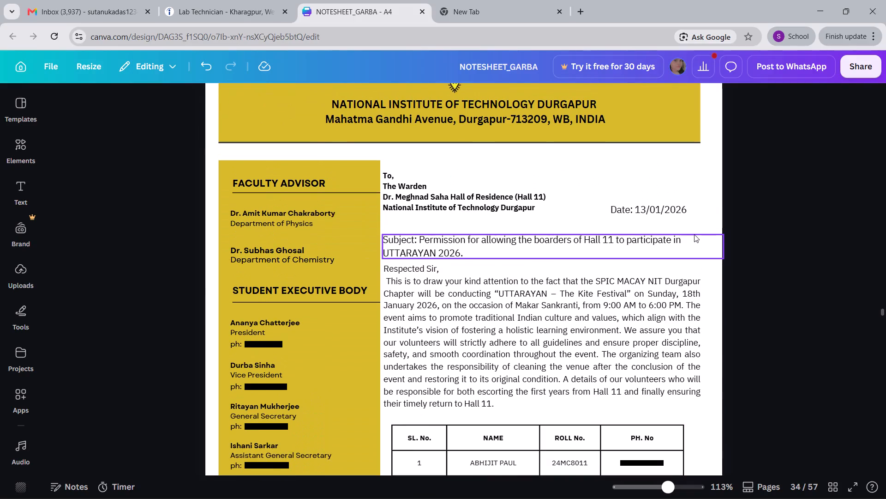
pyautogui.click(694, 234)
pyautogui.scroll(3, 694, 234)
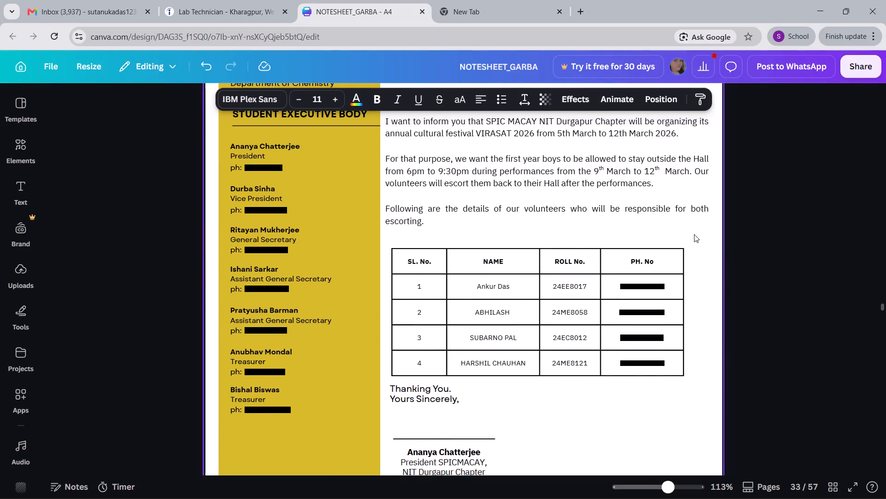
pyautogui.scroll(6, 694, 234)
pyautogui.scroll(-4, 694, 234)
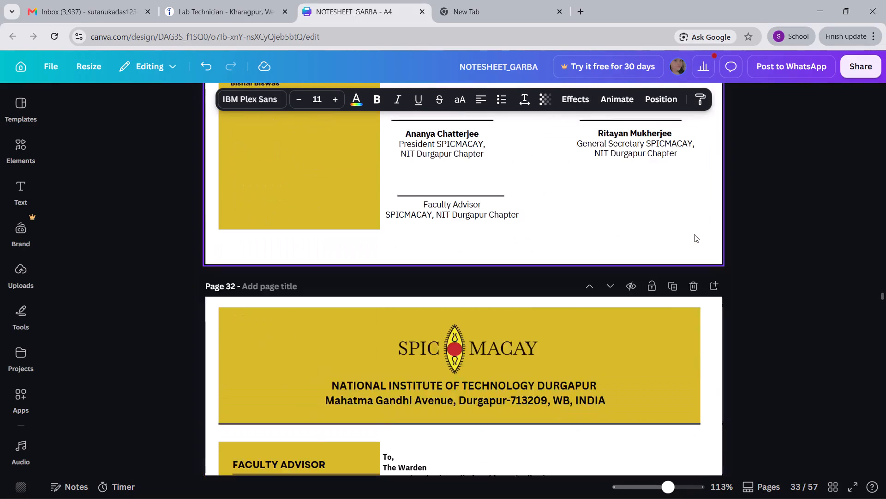
pyautogui.scroll(3, 694, 234)
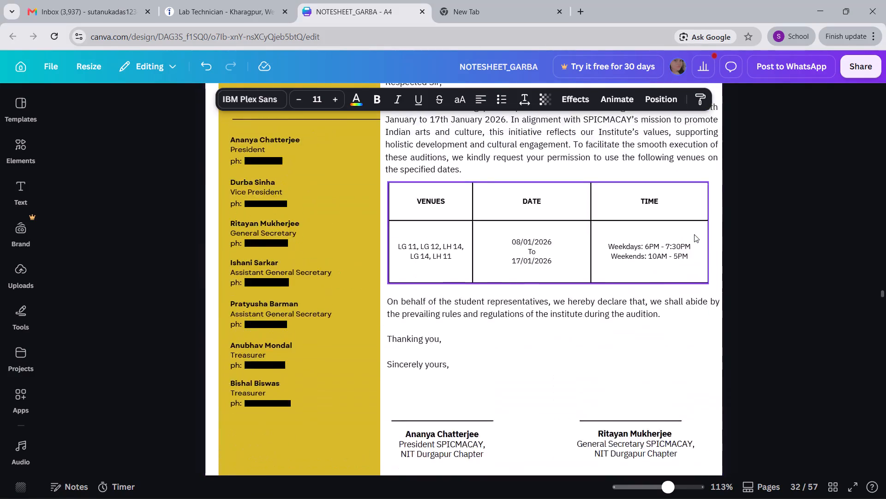
pyautogui.scroll(6, 694, 234)
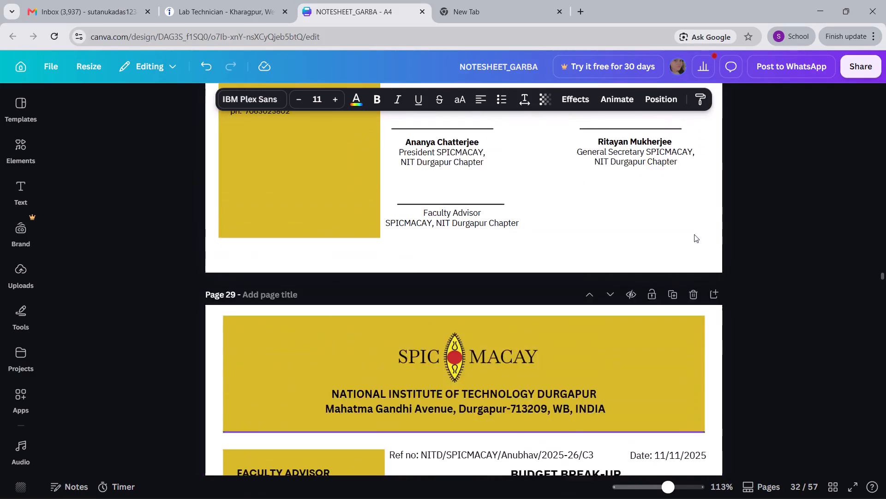
pyautogui.scroll(3, 694, 234)
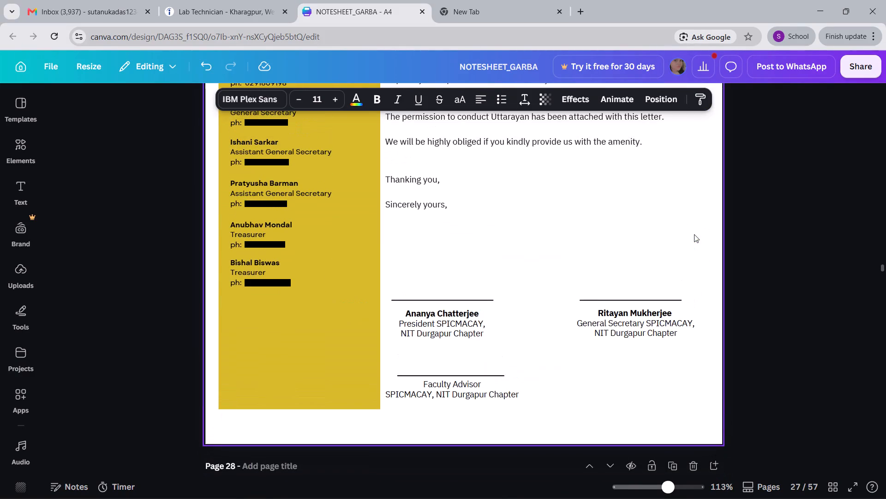
pyautogui.scroll(10, 694, 234)
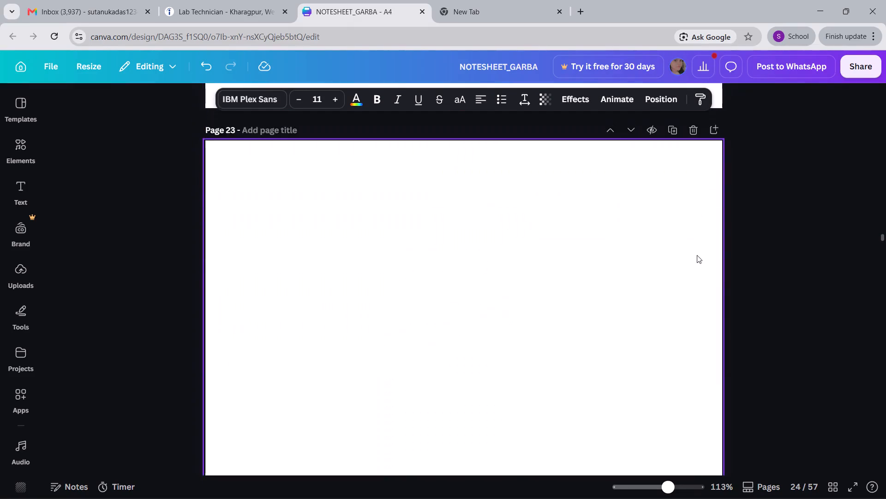
pyautogui.scroll(5, 697, 255)
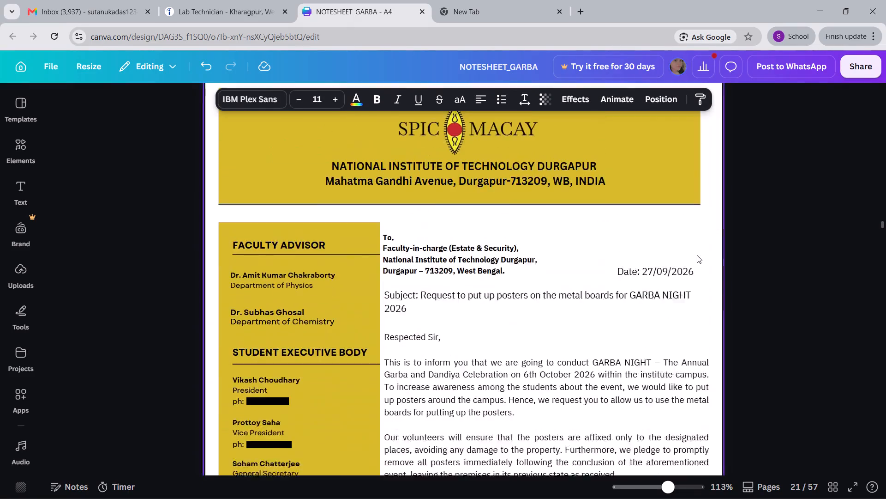
pyautogui.scroll(6, 697, 255)
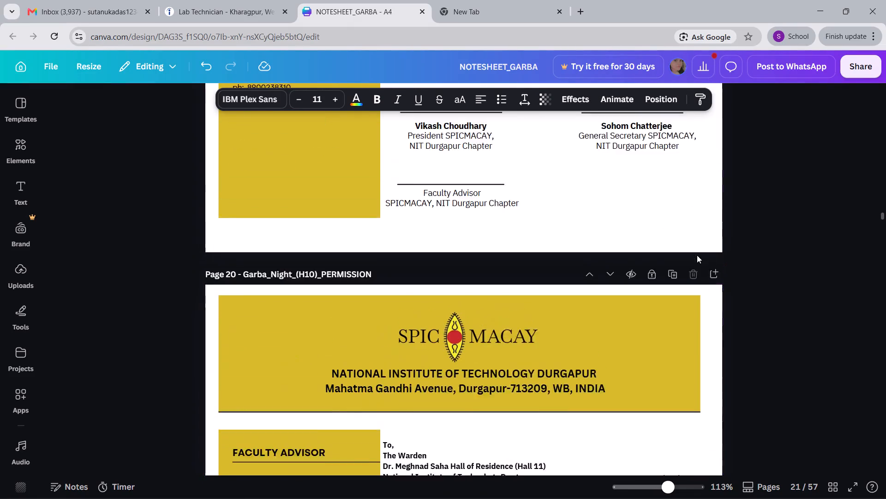
pyautogui.scroll(6, 697, 255)
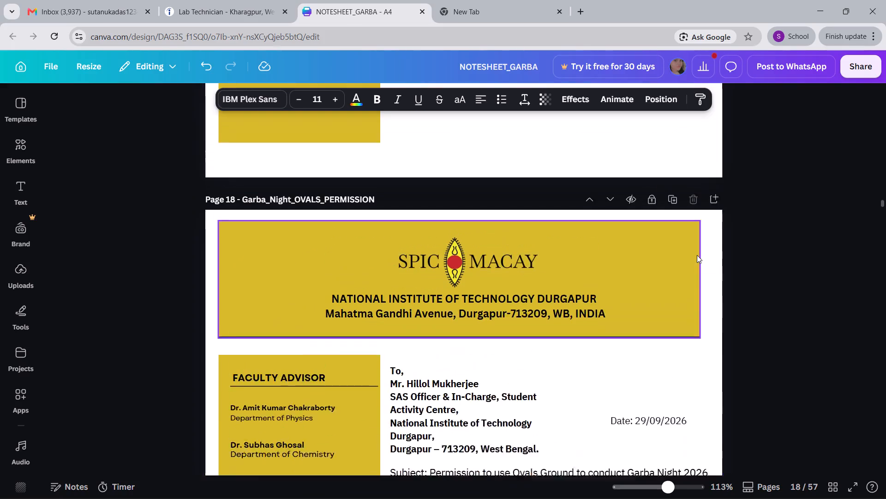
pyautogui.scroll(6, 697, 255)
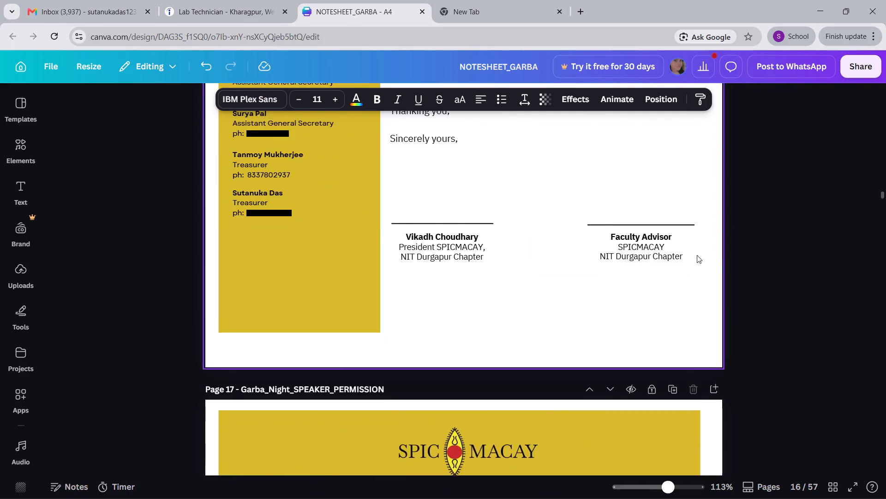
pyautogui.scroll(6, 697, 255)
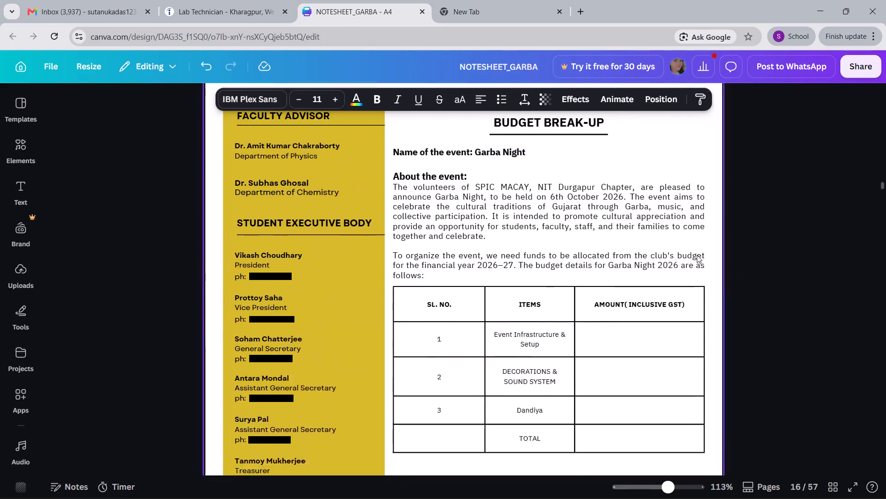
pyautogui.scroll(7, 697, 255)
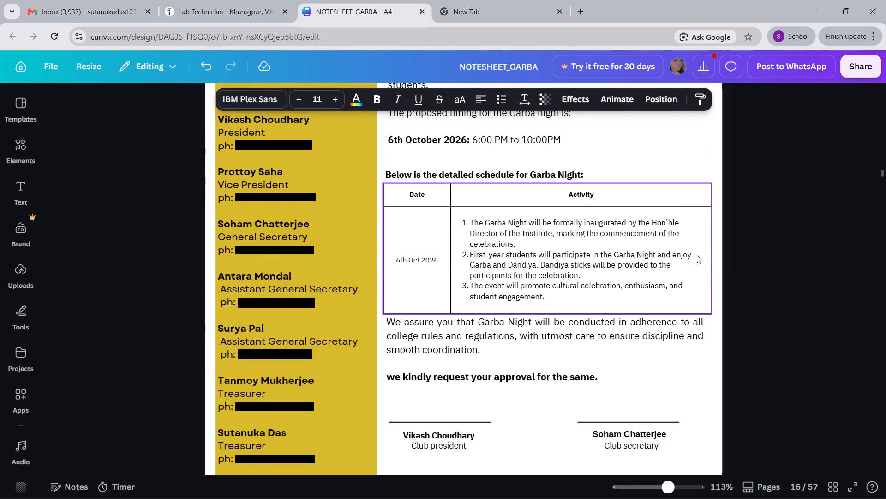
pyautogui.scroll(1, 697, 255)
pyautogui.scroll(2, 633, 220)
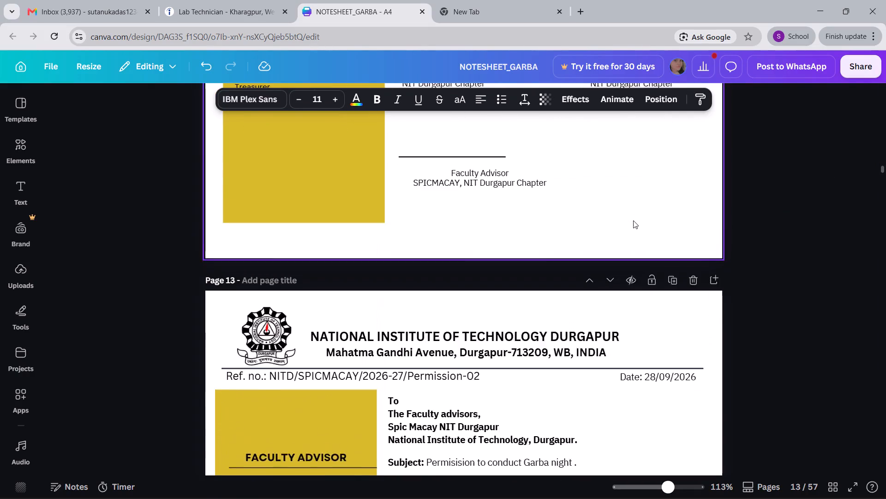
pyautogui.scroll(5, 633, 220)
pyautogui.scroll(-1, 633, 220)
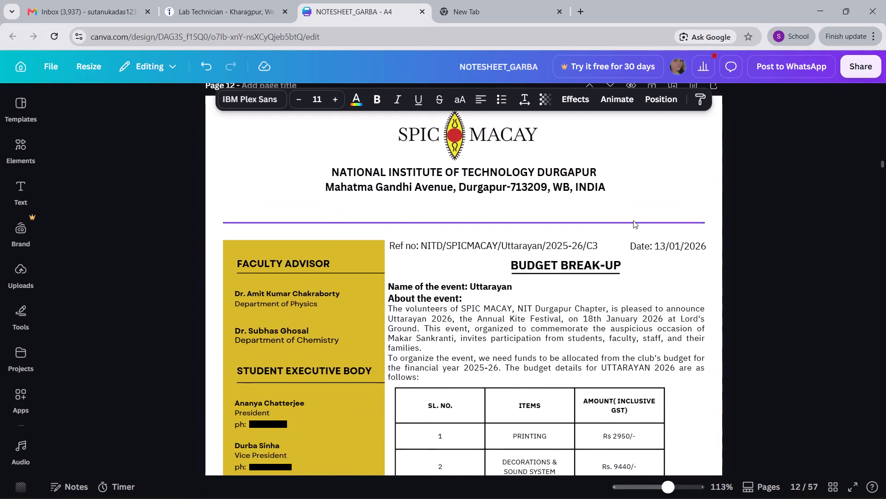
pyautogui.scroll(-5, 633, 220)
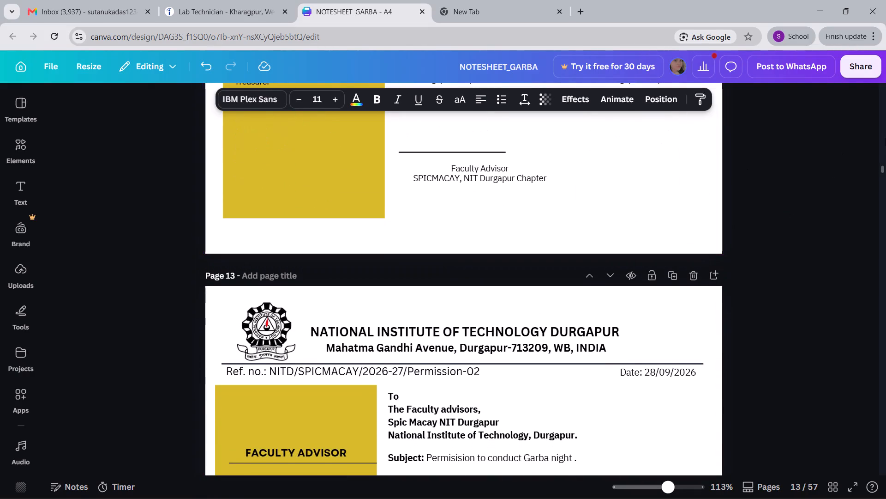
# Look back through the note-sheets and letters from the last page, 57, to page 30 for the Anubhav budget break-up.
pyautogui.moveTo(885, 170); pyautogui.dragTo(884, 481)
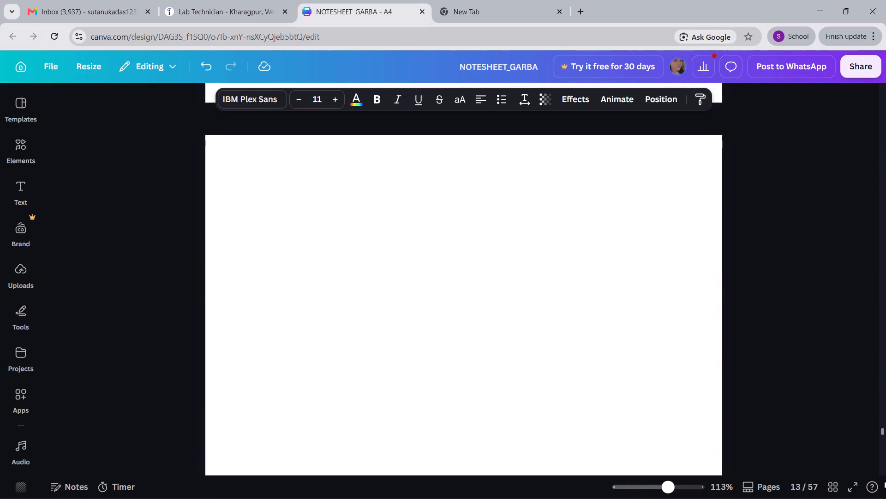
pyautogui.scroll(5, 538, 331)
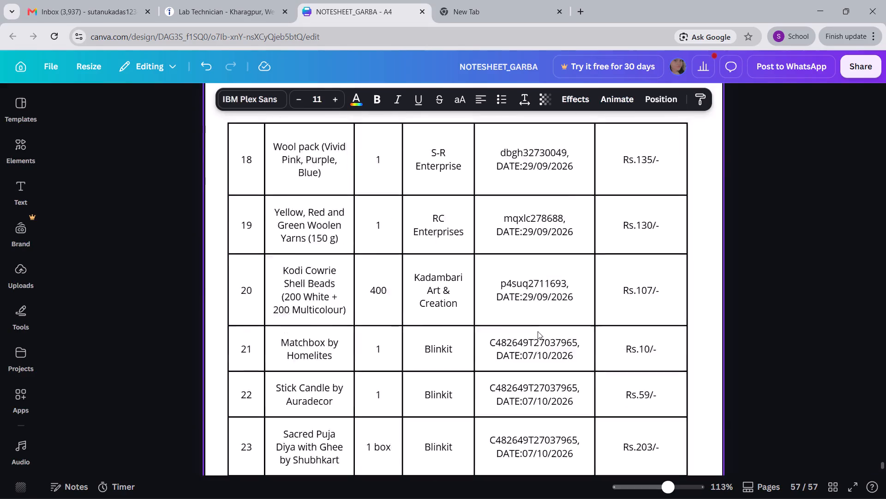
pyautogui.scroll(5, 538, 331)
pyautogui.scroll(-9, 538, 331)
pyautogui.scroll(5, 538, 331)
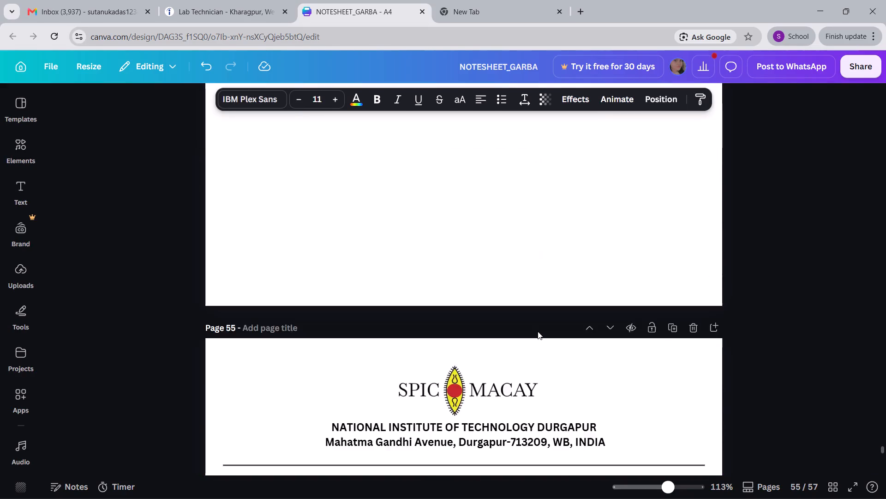
pyautogui.scroll(6, 538, 331)
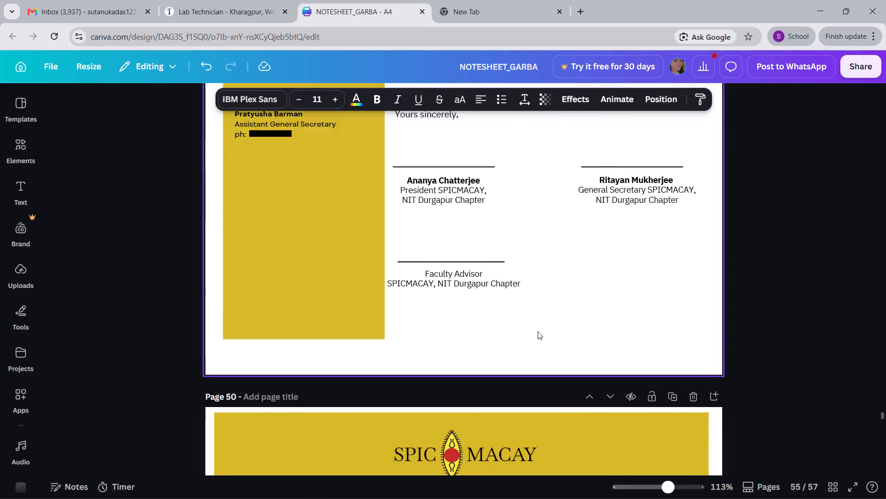
pyautogui.scroll(6, 538, 331)
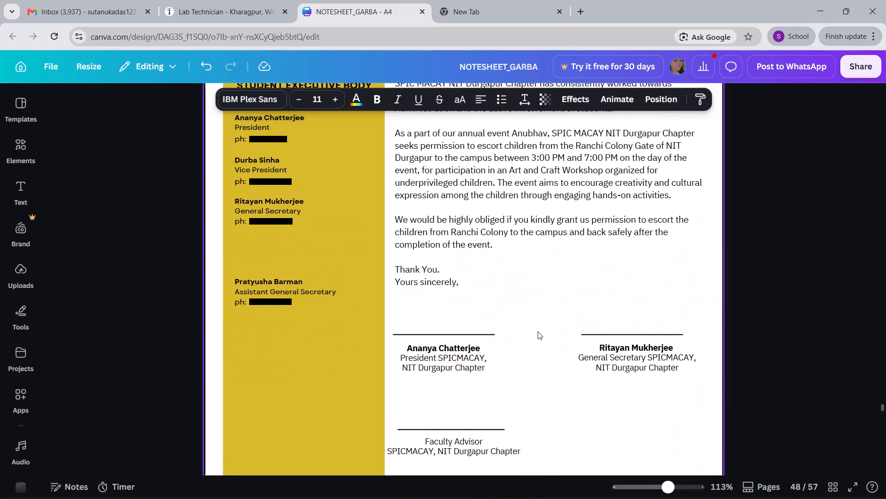
pyautogui.scroll(4, 538, 331)
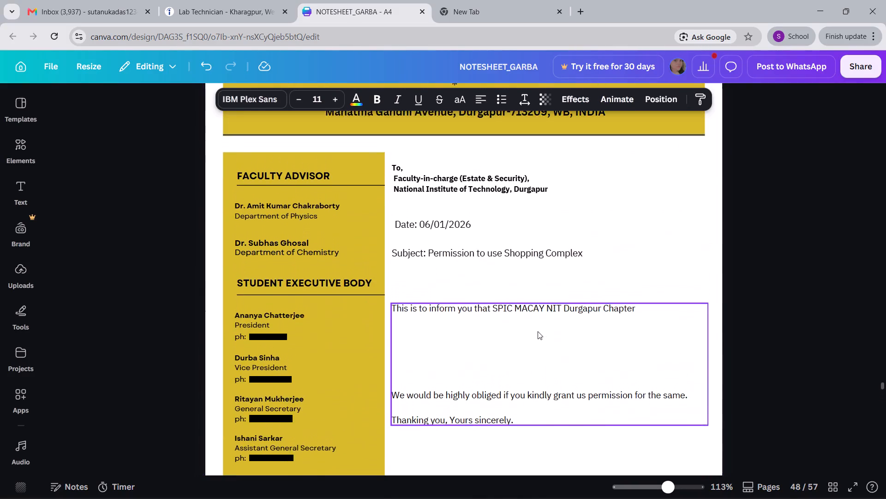
pyautogui.scroll(6, 546, 364)
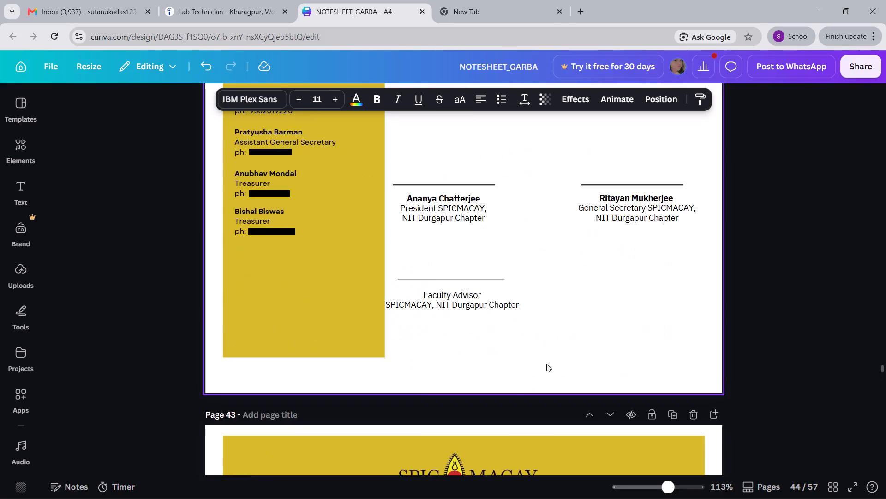
pyautogui.scroll(3, 546, 364)
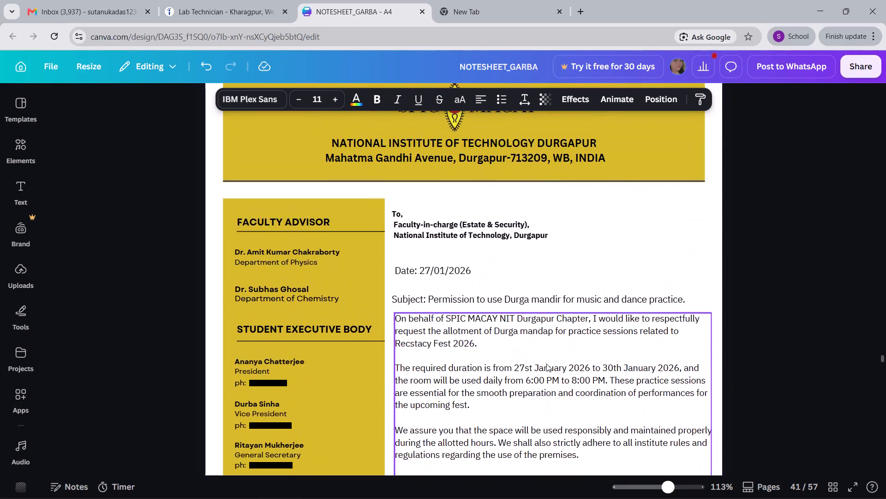
pyautogui.scroll(6, 546, 364)
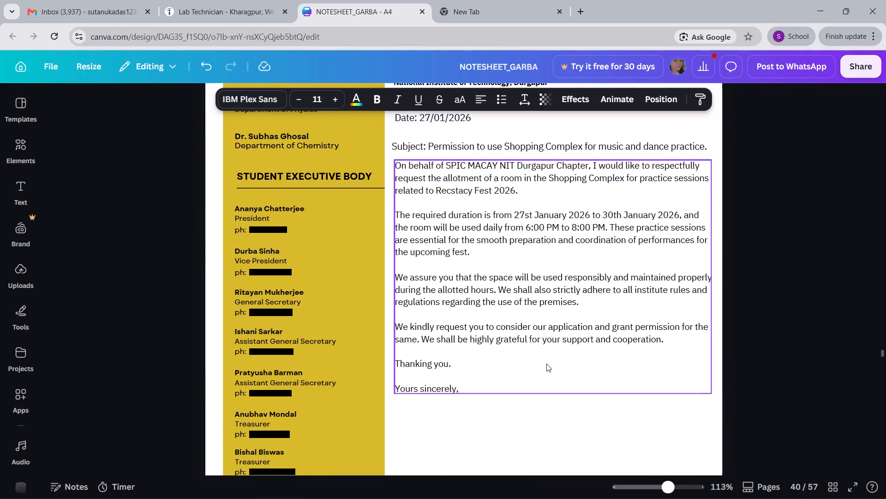
pyautogui.scroll(6, 546, 364)
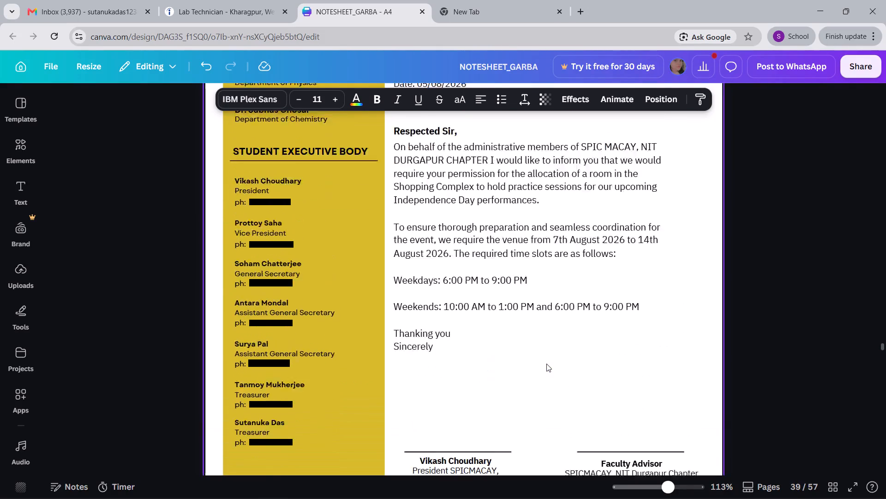
pyautogui.scroll(5, 546, 364)
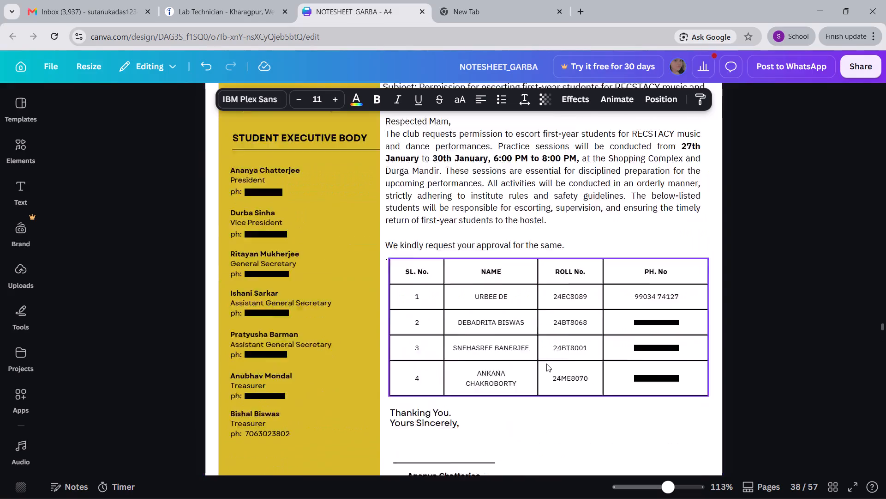
pyautogui.scroll(3, 546, 364)
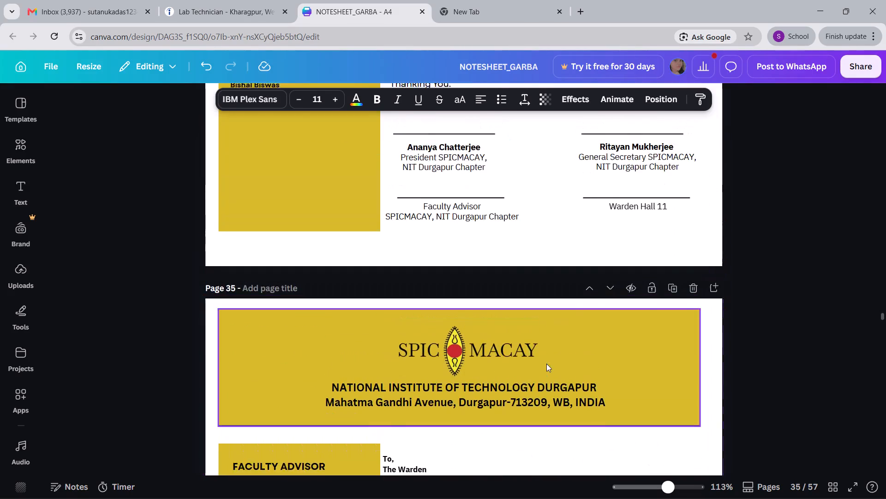
pyautogui.scroll(6, 546, 364)
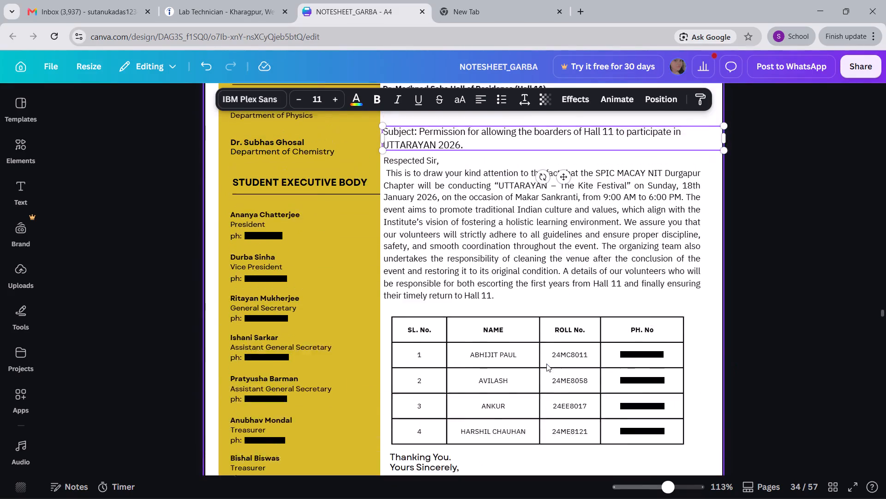
pyautogui.scroll(10, 546, 364)
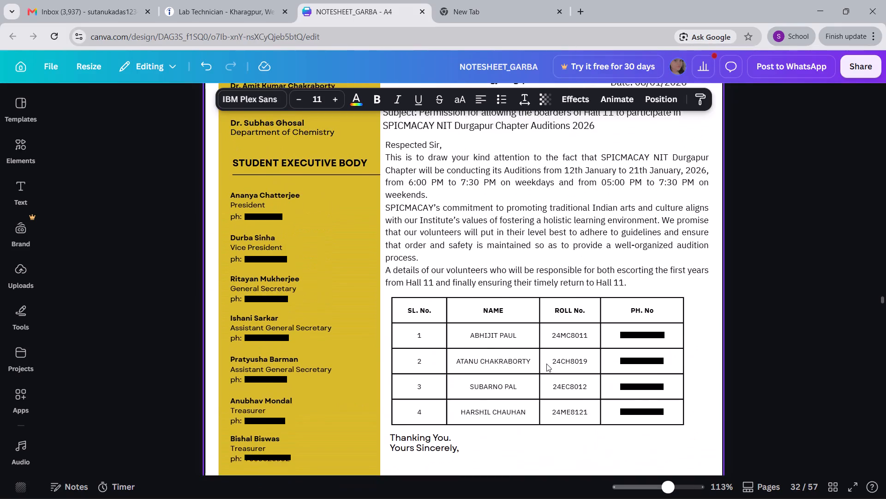
pyautogui.scroll(5, 546, 364)
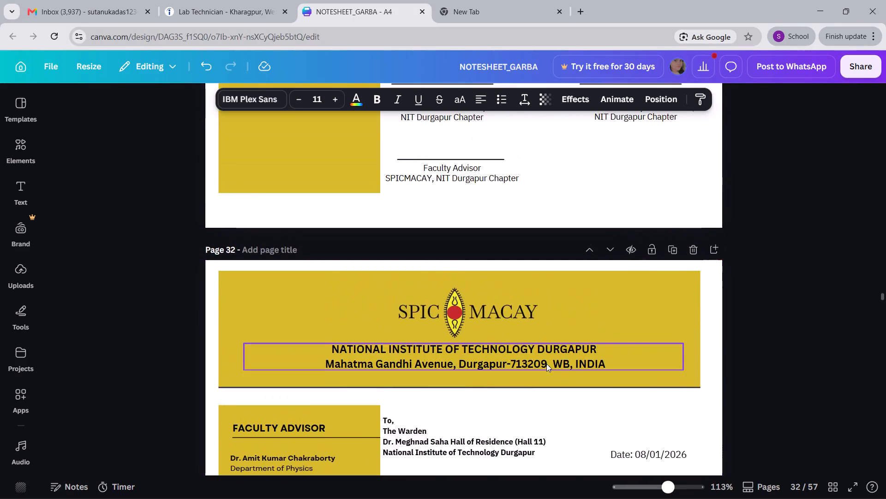
pyautogui.scroll(6, 546, 364)
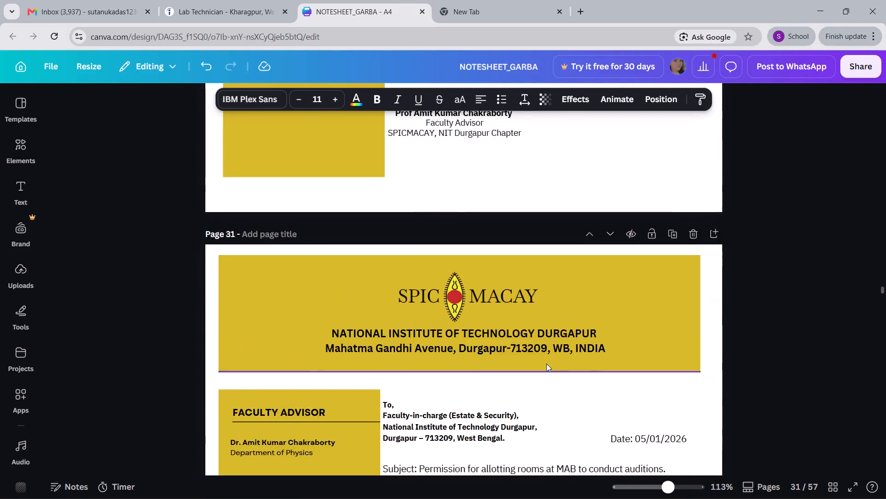
pyautogui.scroll(4, 546, 364)
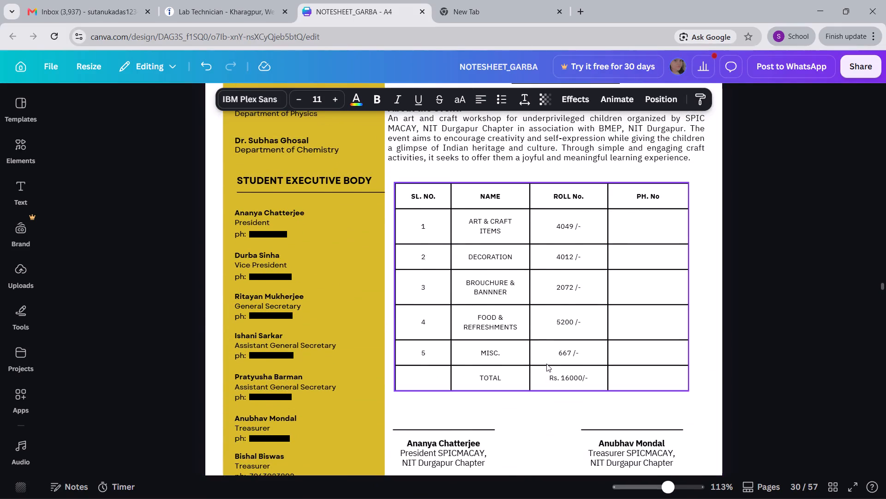
# Examine the event details, item amounts and signature blocks of the two Anubhav budget break-ups on pages 30 and 29.
pyautogui.scroll(1, 546, 364)
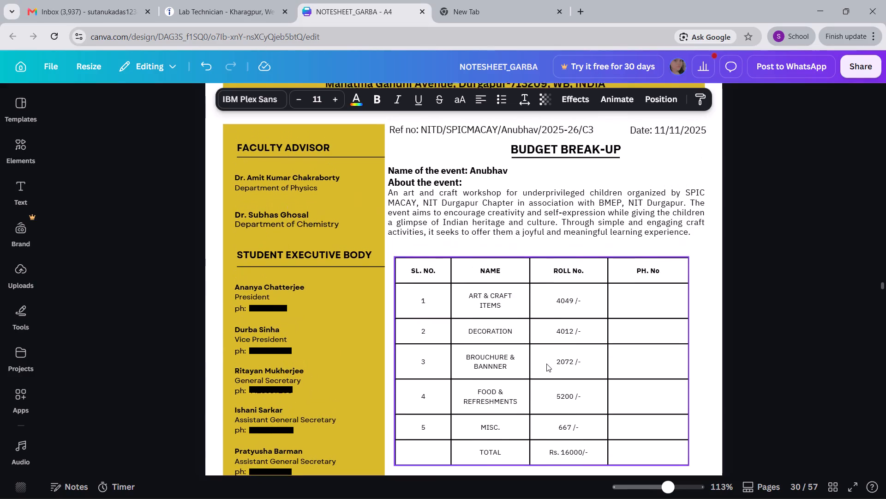
pyautogui.scroll(2, 546, 364)
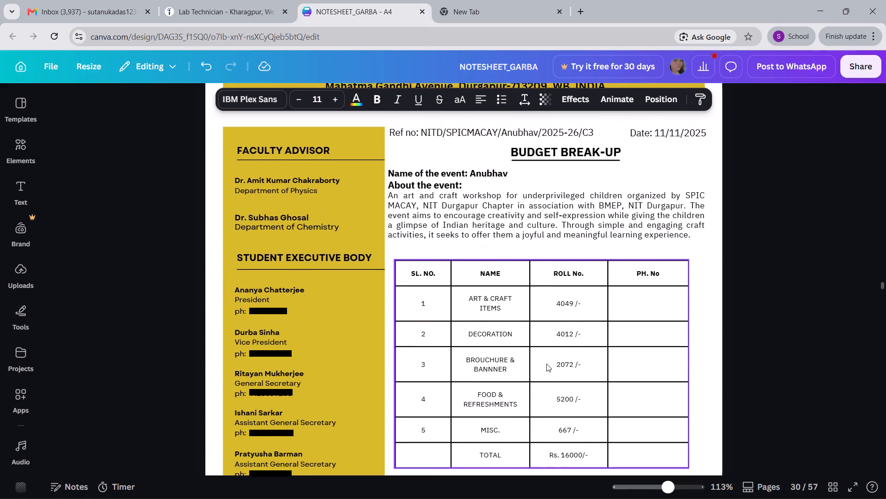
pyautogui.scroll(-1, 546, 364)
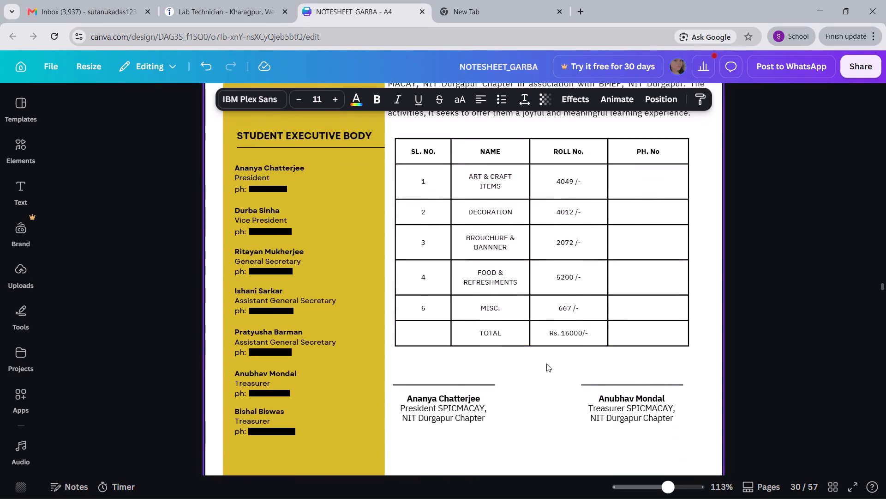
pyautogui.scroll(-1, 546, 364)
pyautogui.scroll(7, 546, 364)
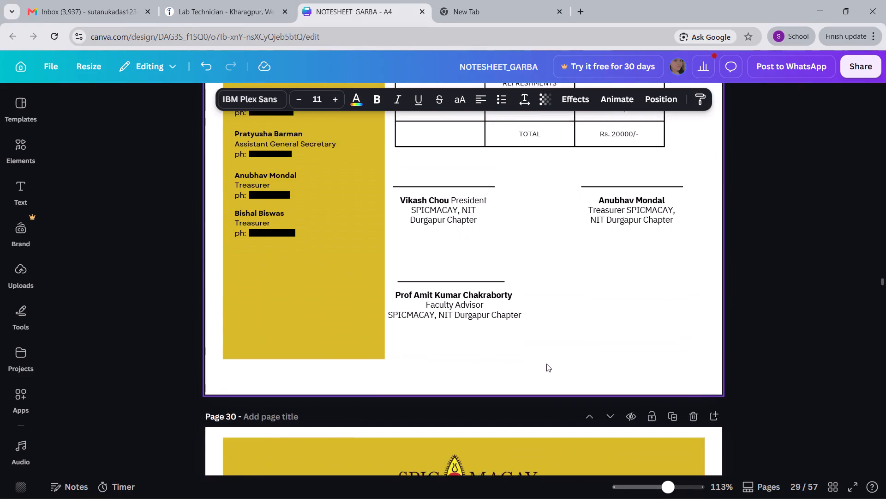
pyautogui.scroll(1, 546, 364)
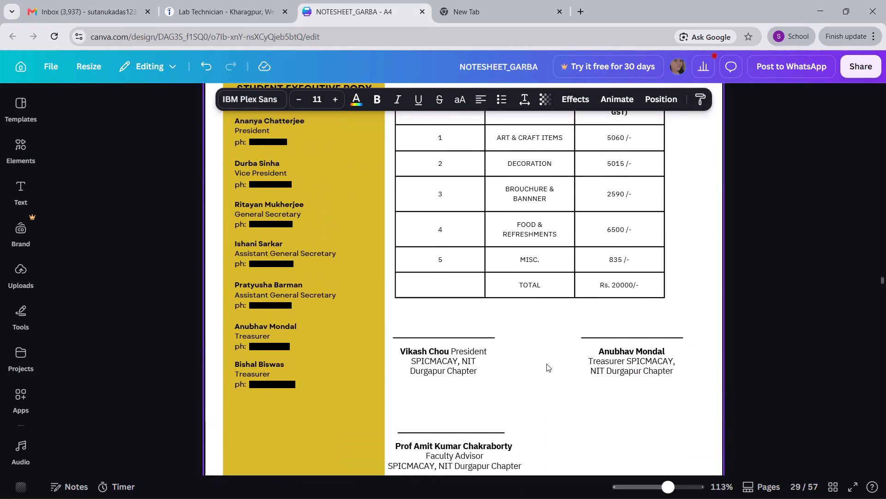
pyautogui.scroll(3, 546, 364)
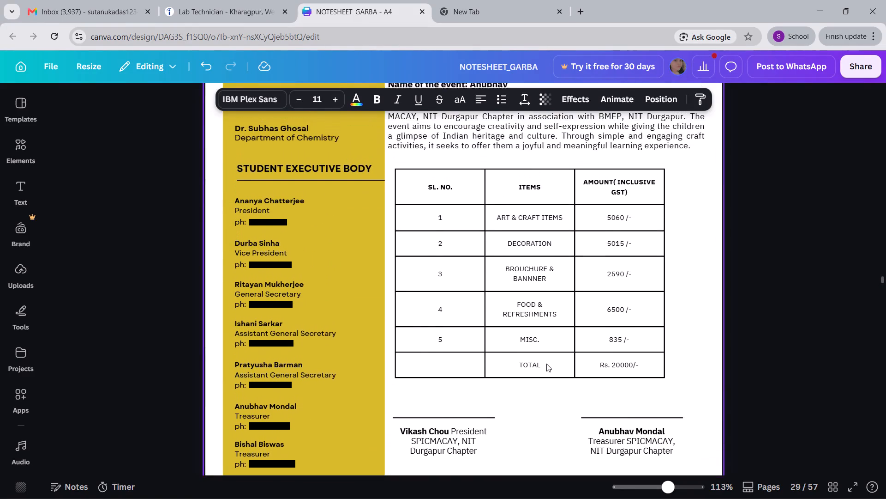
pyautogui.scroll(2, 546, 364)
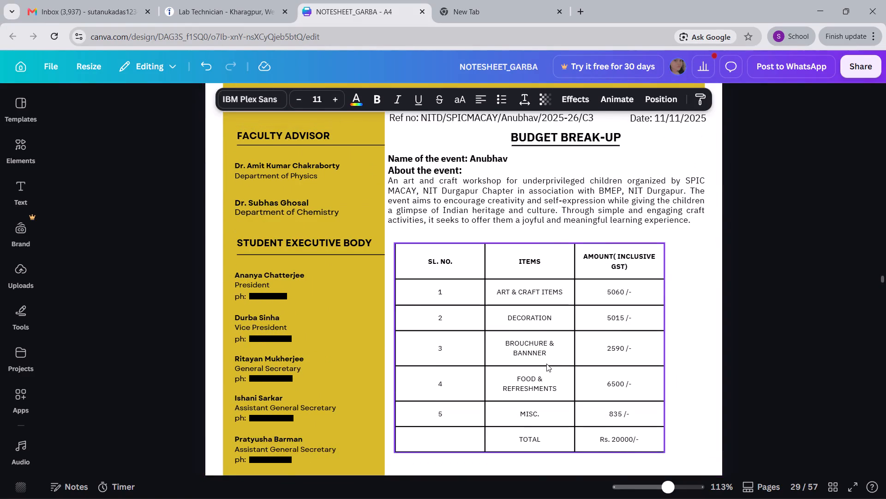
pyautogui.scroll(1, 546, 364)
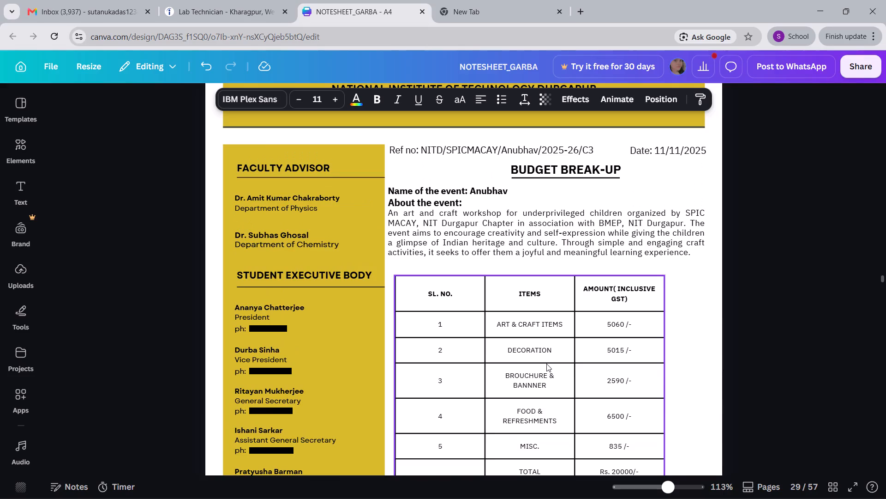
# Clear the incomplete President's name in the signature block of the page 29 Anubhav budget break-up and re-enter the name.
pyautogui.scroll(-1, 546, 364)
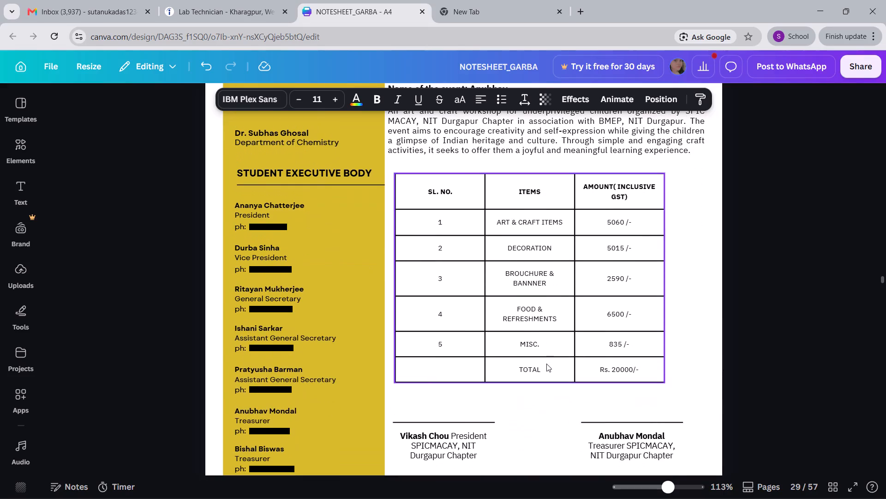
pyautogui.scroll(-1, 546, 364)
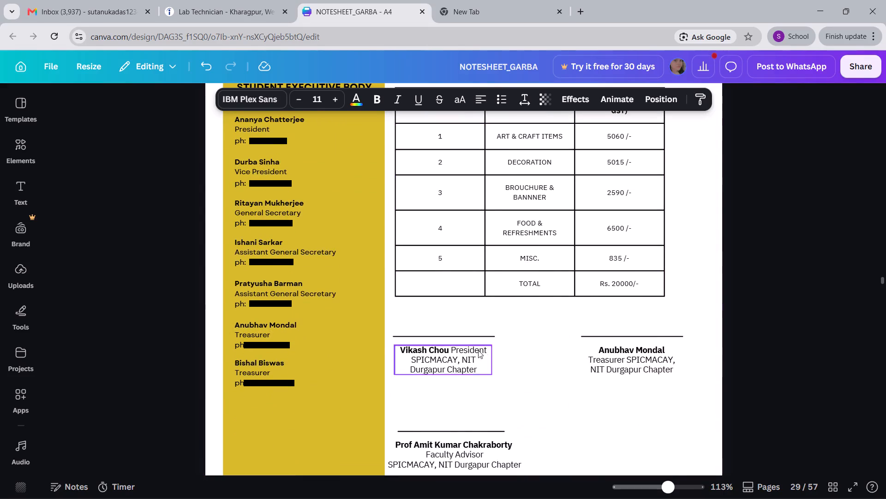
pyautogui.click(446, 351)
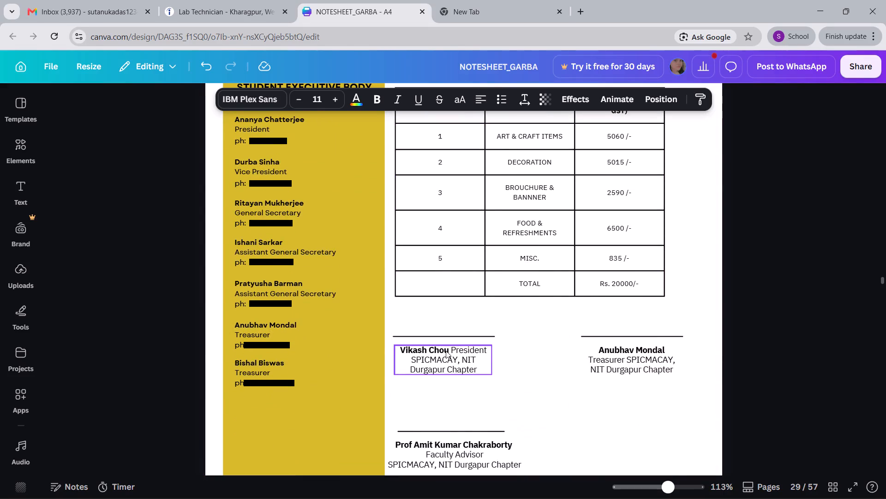
pyautogui.doubleClick(446, 351)
pyautogui.click(446, 351)
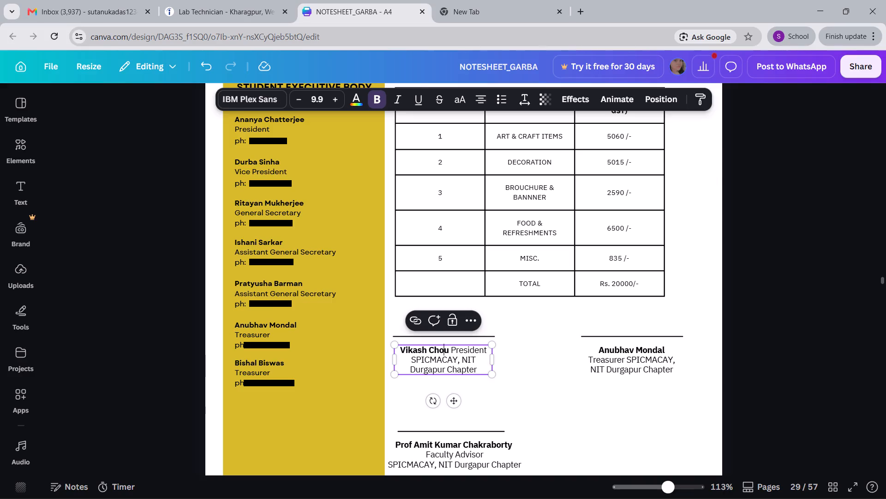
pyautogui.click(448, 351)
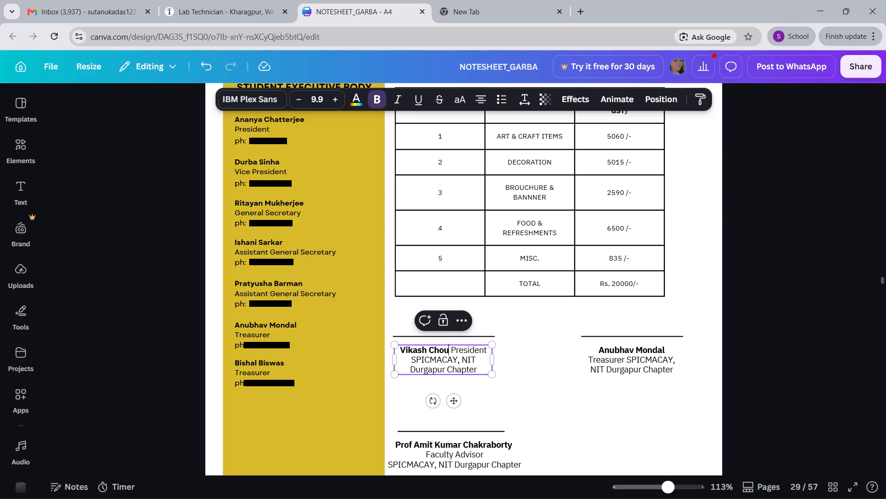
pyautogui.press('BackSpace')
pyautogui.press('BackSpace')
pyautogui.press('BackSpace')
pyautogui.press('BackSpace')
pyautogui.press('BackSpace')
pyautogui.press('BackSpace')
pyautogui.press('BackSpace')
pyautogui.press('BackSpace')
pyautogui.press('BackSpace')
pyautogui.press('BackSpace')
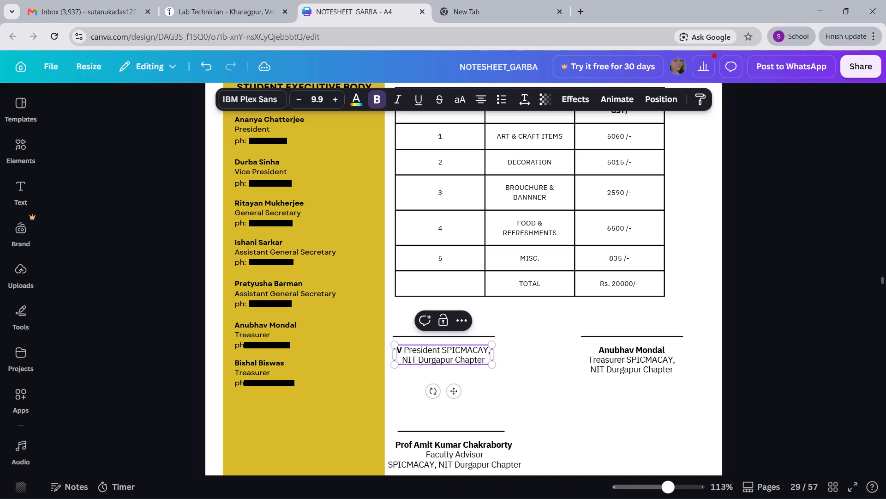
pyautogui.press('BackSpace')
pyautogui.hotkey('ctrl', 'c')
pyautogui.hotkey('ctrl', 'v')
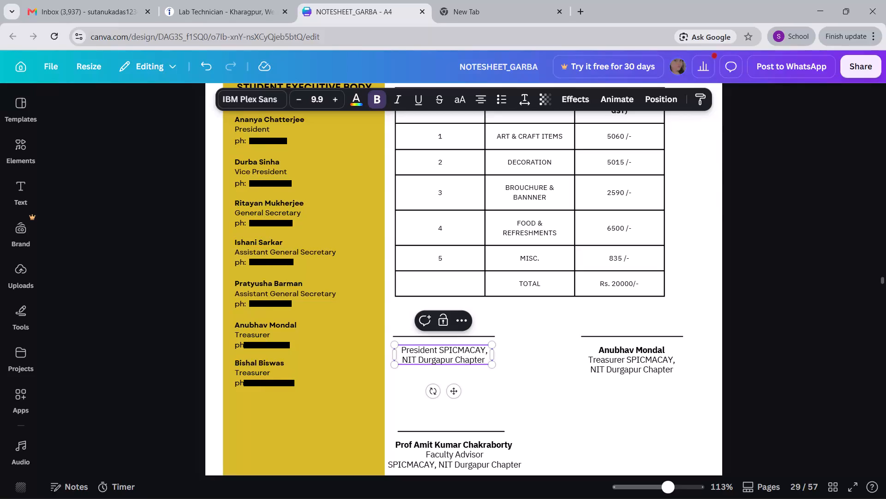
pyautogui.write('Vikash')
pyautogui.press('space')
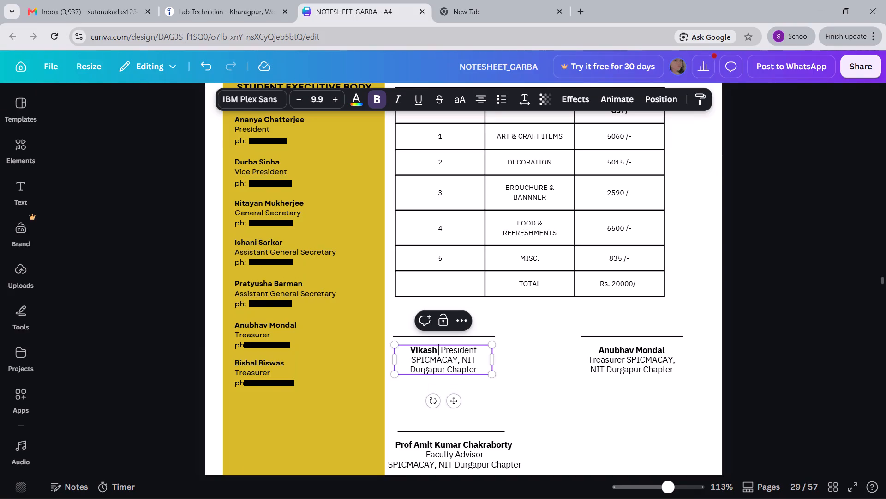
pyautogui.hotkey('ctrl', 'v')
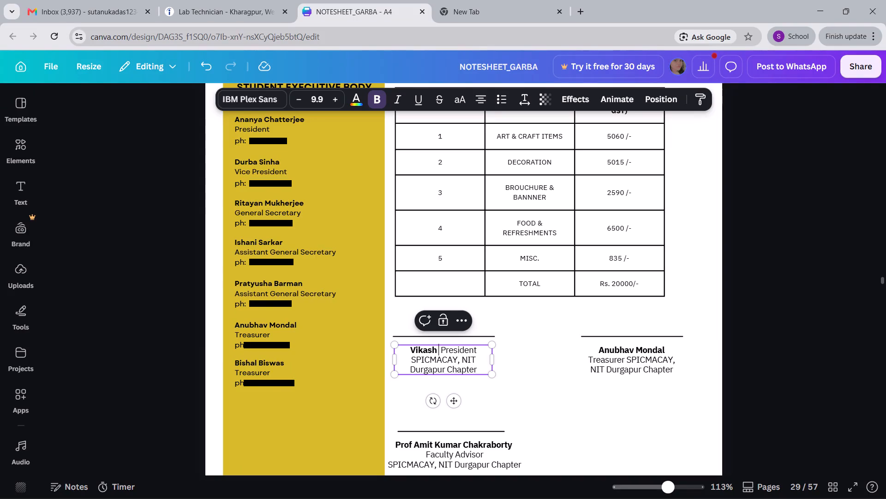
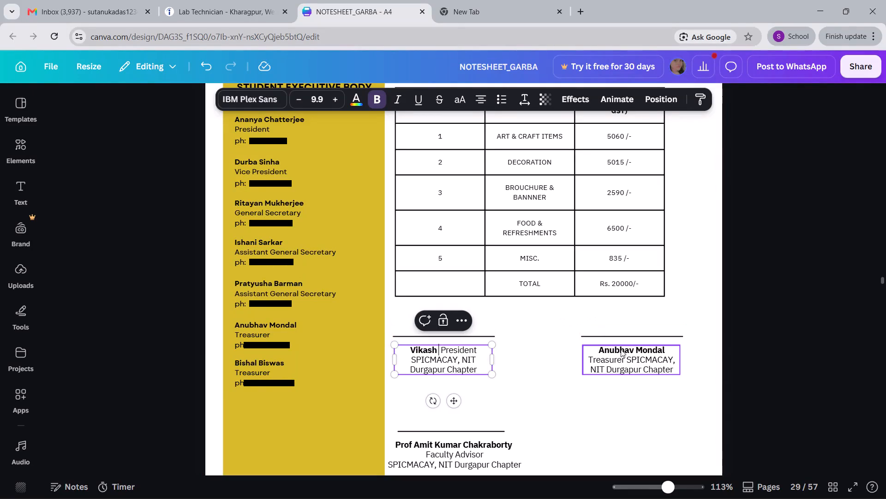
# Replace the Treasurer's name in the signature block of the page 29 budget break-up with the new treasurer's name.
pyautogui.click(621, 349)
pyautogui.doubleClick(647, 352)
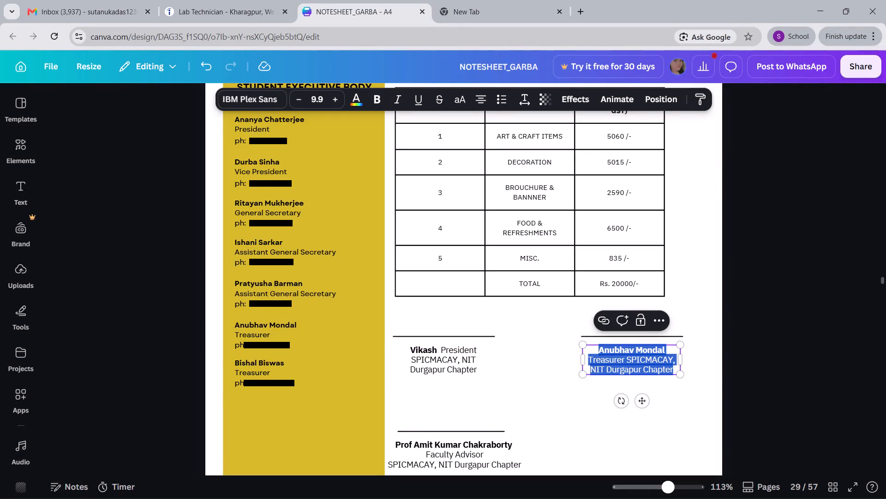
pyautogui.click(668, 350)
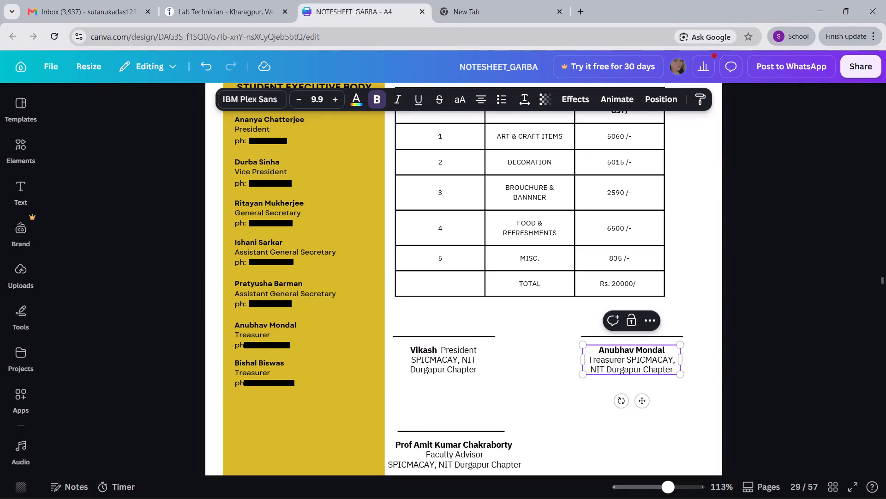
pyautogui.press('BackSpace')
pyautogui.press('BackSpace')
pyautogui.press('BackSpace')
pyautogui.press('BackSpace')
pyautogui.press('BackSpace')
pyautogui.press('BackSpace')
pyautogui.press('BackSpace')
pyautogui.press('BackSpace')
pyautogui.press('BackSpace')
pyautogui.press('BackSpace')
pyautogui.press('BackSpace')
pyautogui.press('BackSpace')
pyautogui.press('BackSpace')
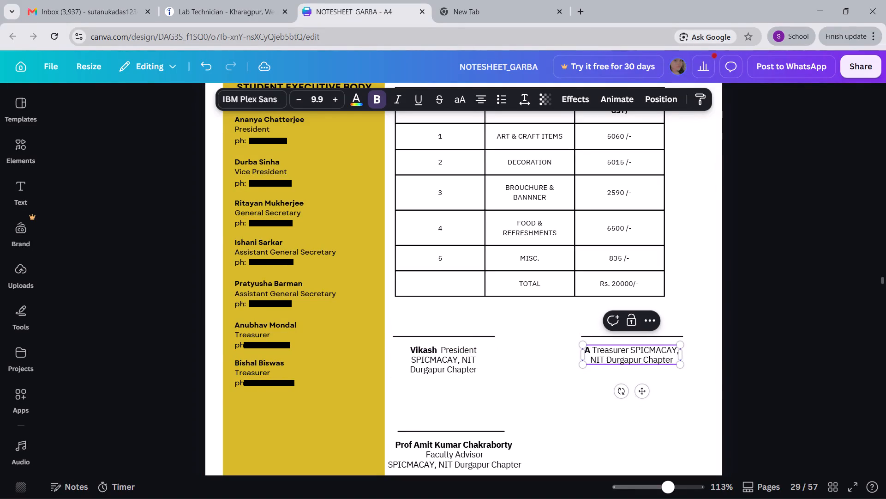
pyautogui.press('BackSpace')
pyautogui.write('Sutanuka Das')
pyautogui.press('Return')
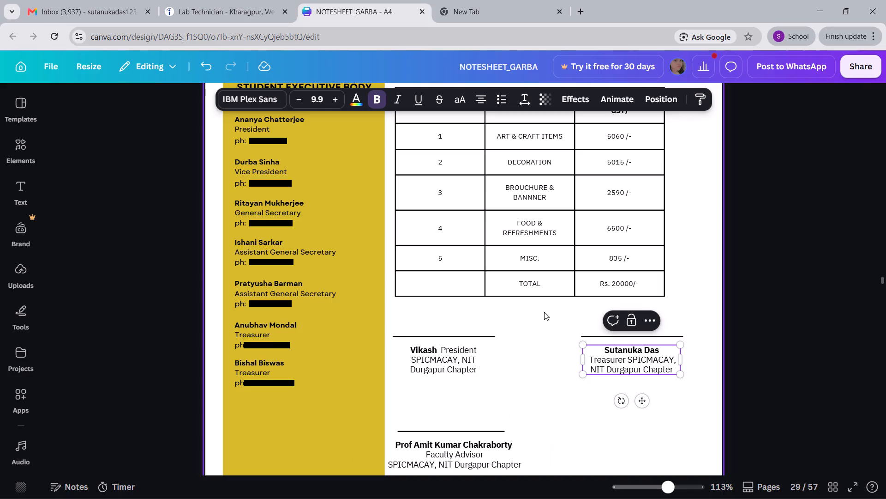
# Replace the first Treasurer's name in the Student Executive Body list with the new treasurer's name, capitalising its initials.
pyautogui.click(259, 361)
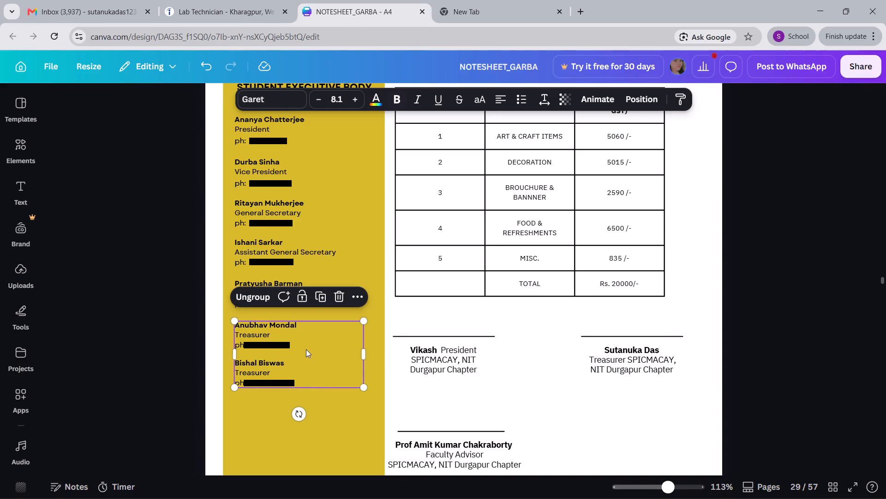
pyautogui.click(298, 325)
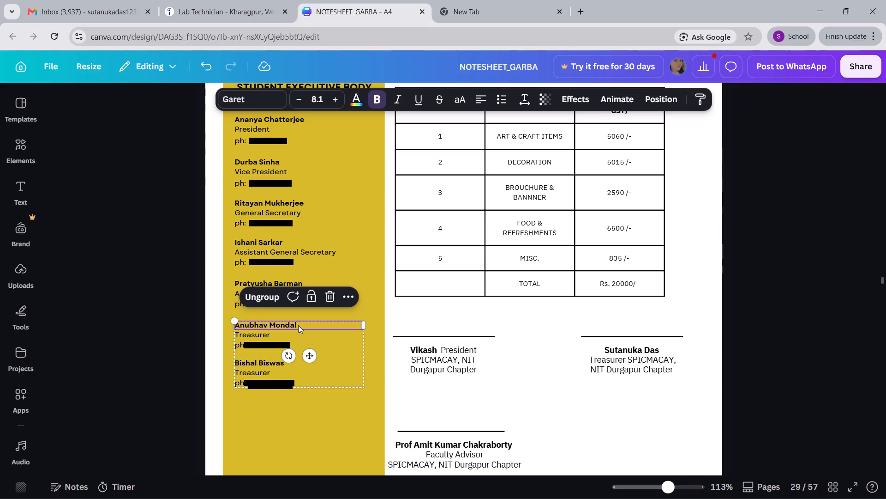
pyautogui.doubleClick(298, 325)
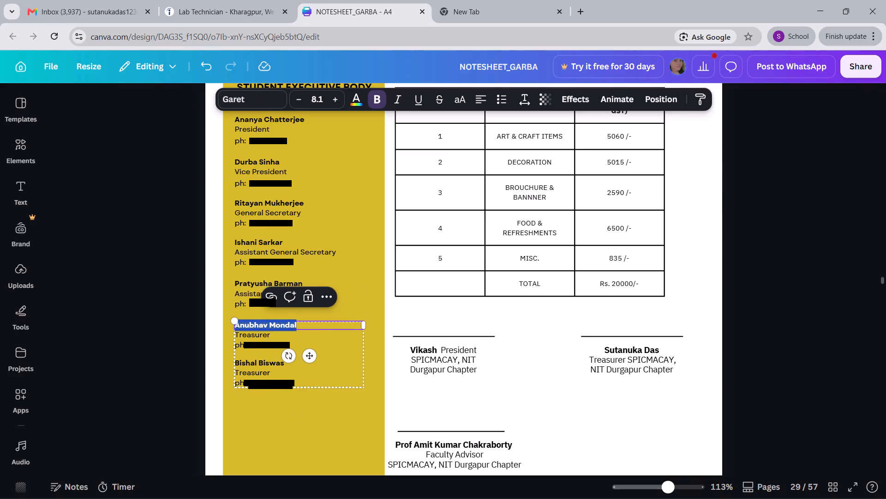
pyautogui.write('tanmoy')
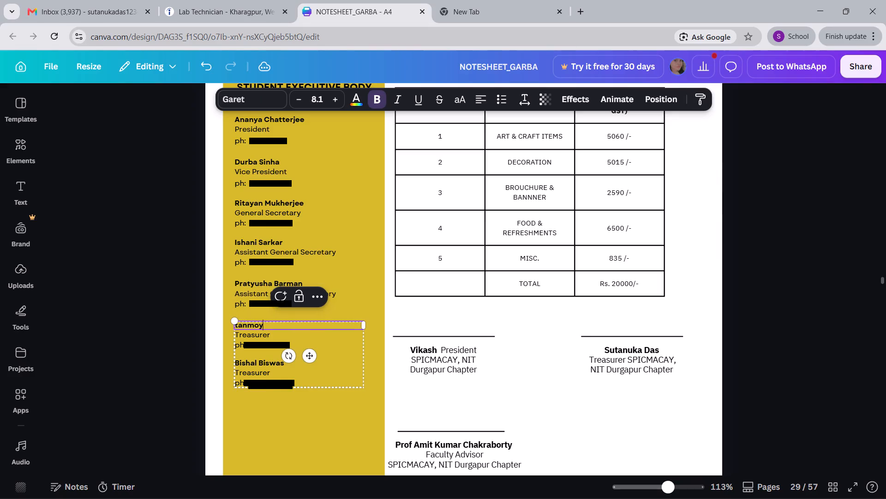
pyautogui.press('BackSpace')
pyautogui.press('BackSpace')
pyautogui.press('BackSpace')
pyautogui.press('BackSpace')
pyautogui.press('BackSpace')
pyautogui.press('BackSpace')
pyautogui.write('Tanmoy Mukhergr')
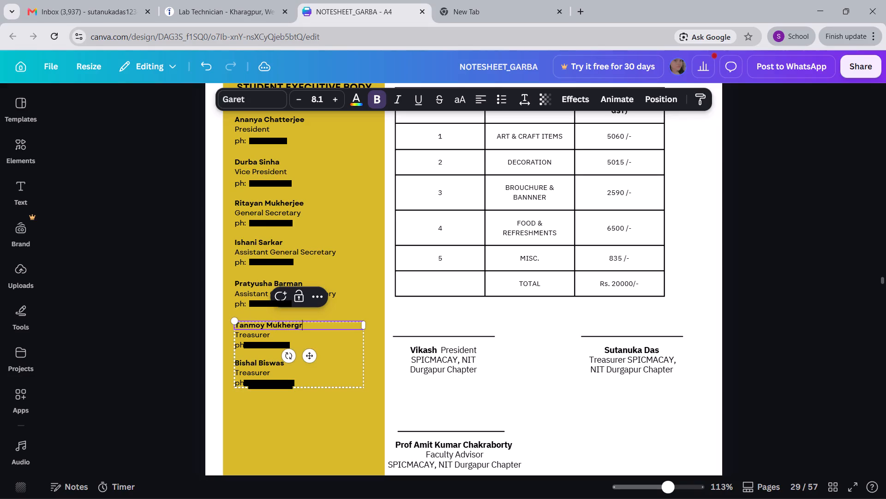
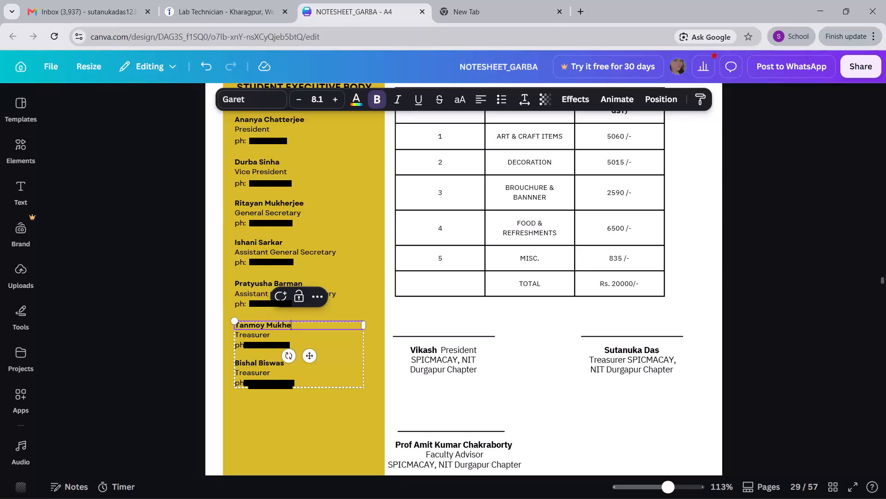
# Correct and complete the new treasurer's surname in the first Treasurer entry of the Student Executive Body list.
pyautogui.press('BackSpace')
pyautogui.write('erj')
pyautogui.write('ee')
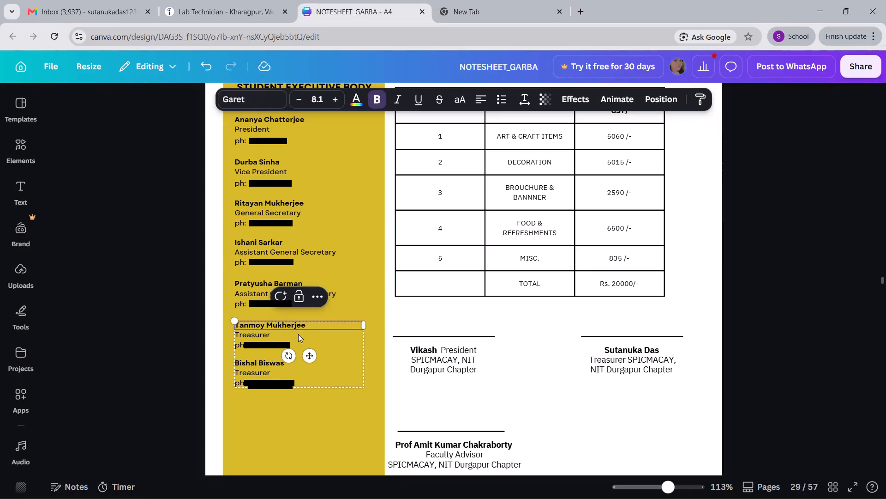
# Replace the phone number under the first Treasurer entry in the Student Executive Body list with the new treasurer's phone number.
pyautogui.click(297, 345)
pyautogui.doubleClick(297, 345)
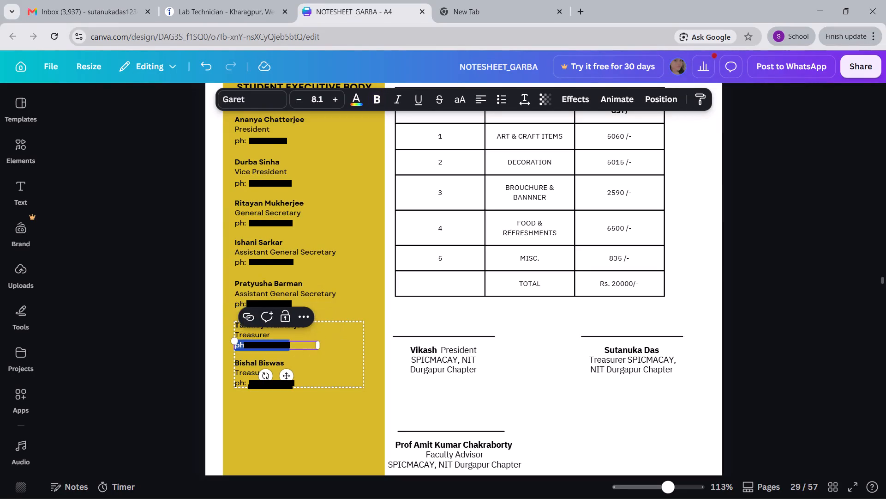
pyautogui.click(297, 345)
pyautogui.press('BackSpace')
pyautogui.press('BackSpace')
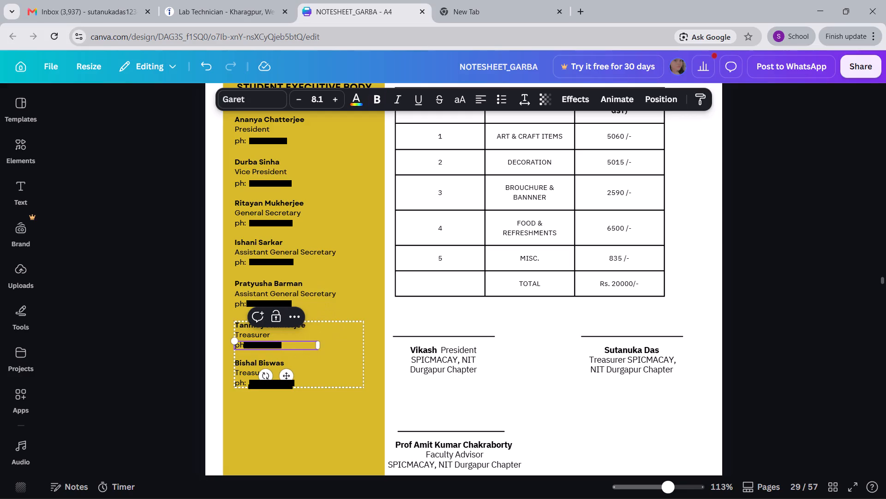
pyautogui.press('BackSpace')
pyautogui.press('BackSpace')
pyautogui.press('BackSpace')
pyautogui.press('BackSpace')
pyautogui.press('BackSpace')
pyautogui.press('BackSpace')
pyautogui.press('BackSpace')
pyautogui.press('BackSpace')
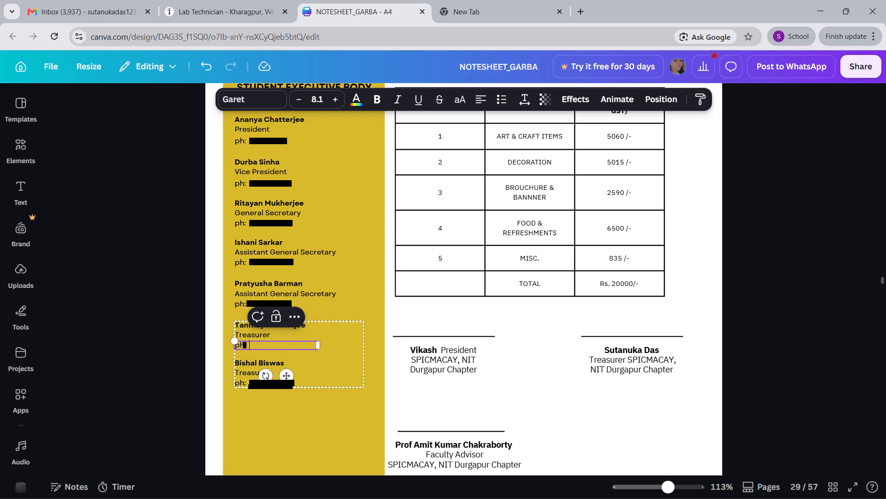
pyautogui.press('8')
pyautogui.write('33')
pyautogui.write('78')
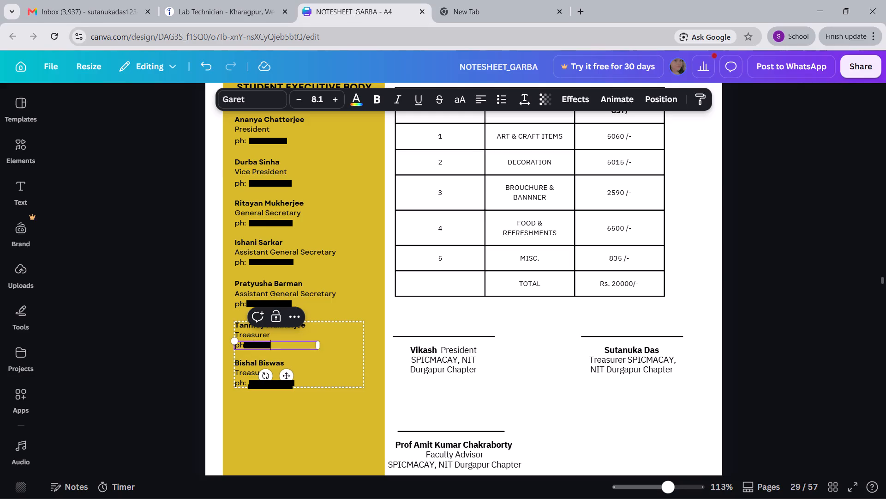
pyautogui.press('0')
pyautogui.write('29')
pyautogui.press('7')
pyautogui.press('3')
# Replace the second Treasurer's name in the Student Executive Body list with the treasurer's name used in the signature block.
pyautogui.click(270, 362)
pyautogui.doubleClick(270, 362)
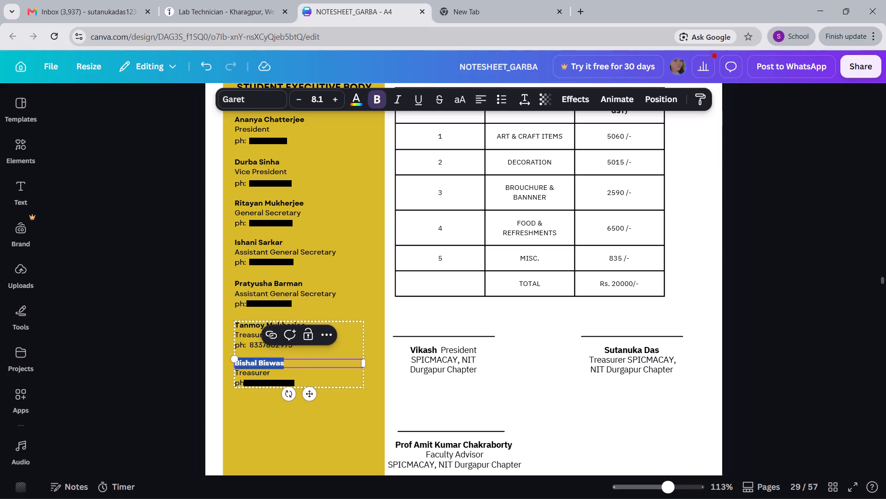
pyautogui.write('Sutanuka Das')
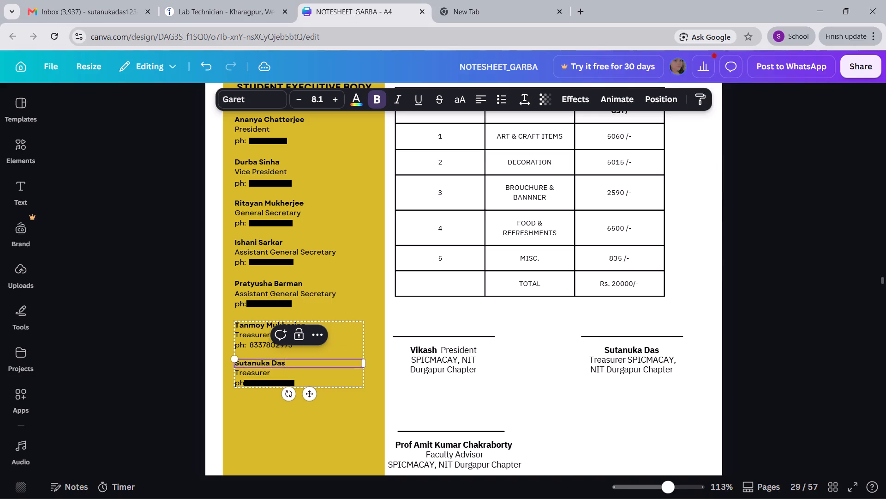
# Delete the old phone number under the second Treasurer entry in the Student Executive Body list, keeping the "ph:" label.
pyautogui.click(274, 379)
pyautogui.doubleClick(274, 379)
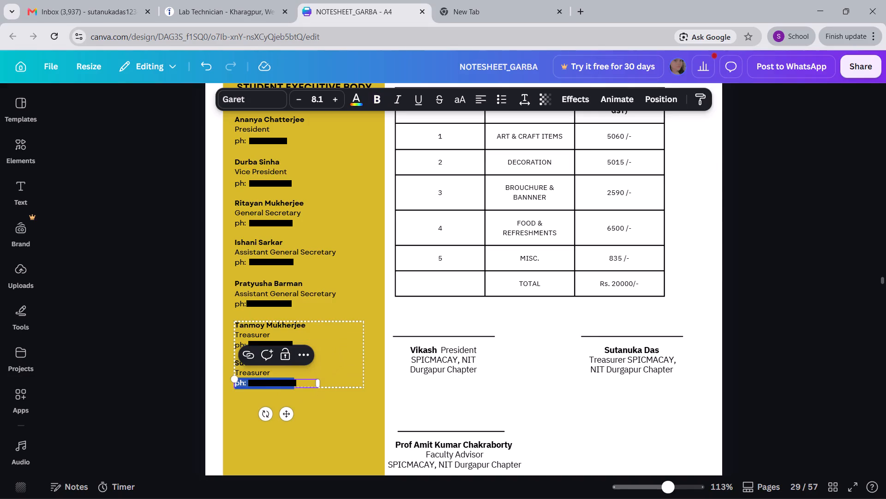
pyautogui.click(274, 379)
pyautogui.press('Delete')
pyautogui.press('Delete')
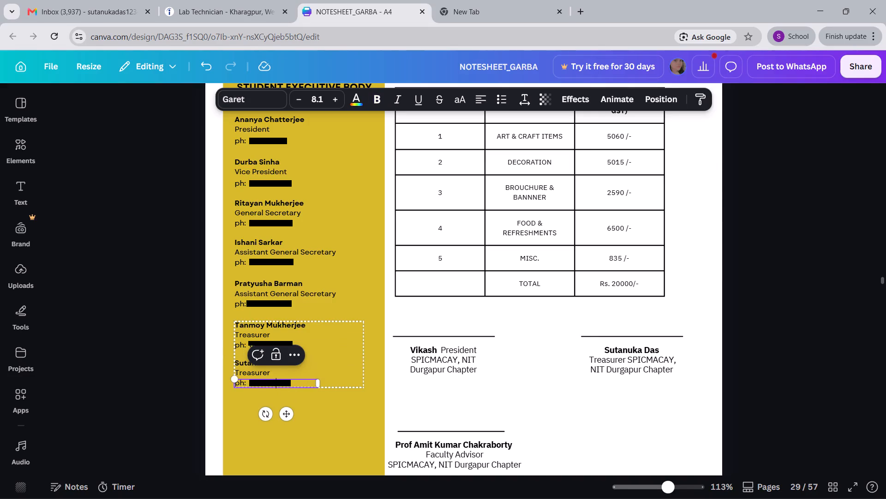
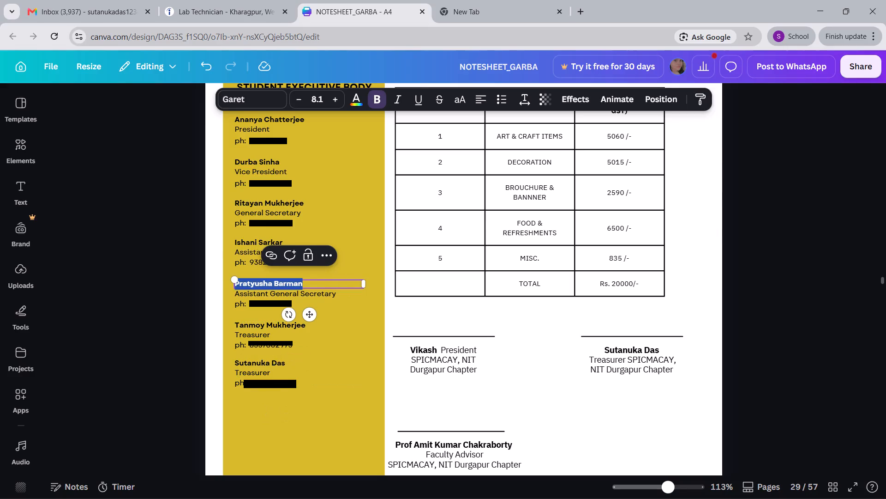
# Replace the second Assistant General Secretary's name in the Student Executive Body list with the new office holder's name.
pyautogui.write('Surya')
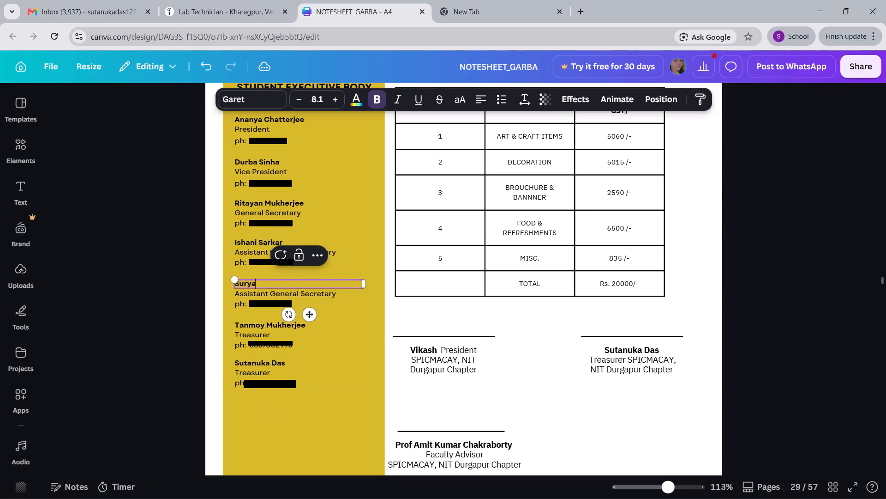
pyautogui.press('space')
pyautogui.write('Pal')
# Replace the phone number under the second Assistant General Secretary entry with a new phone number, keeping the "ph:" label.
pyautogui.doubleClick(272, 303)
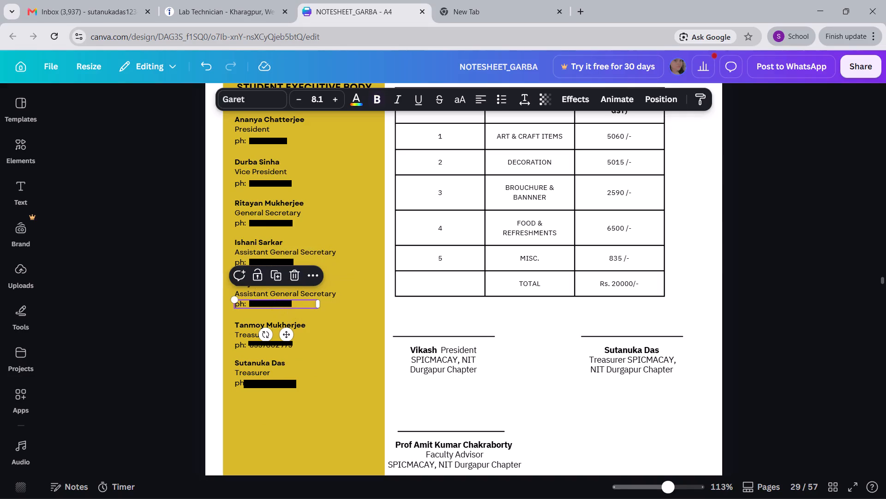
pyautogui.click(272, 303)
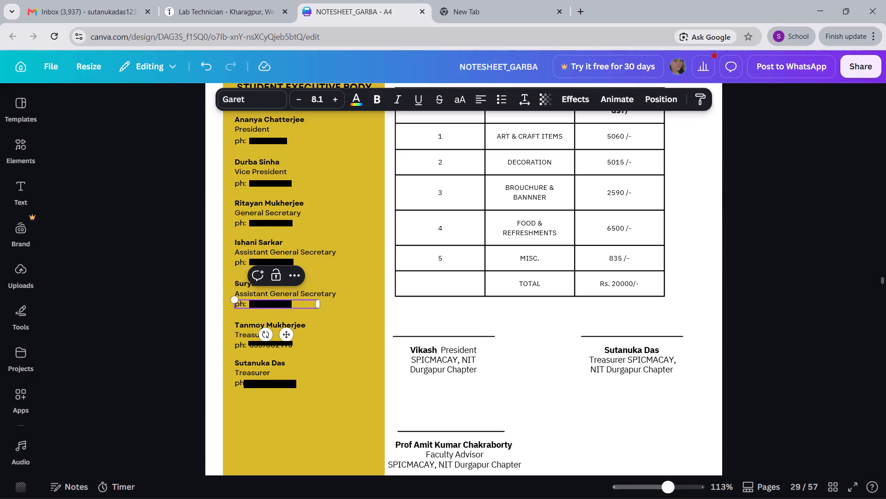
pyautogui.press('Delete')
pyautogui.press('Delete')
pyautogui.press('Delete')
pyautogui.press('Delete')
pyautogui.press('Delete')
pyautogui.press('BackSpace')
pyautogui.press('BackSpace')
pyautogui.press('BackSpace')
pyautogui.press('BackSpace')
pyautogui.press('BackSpace')
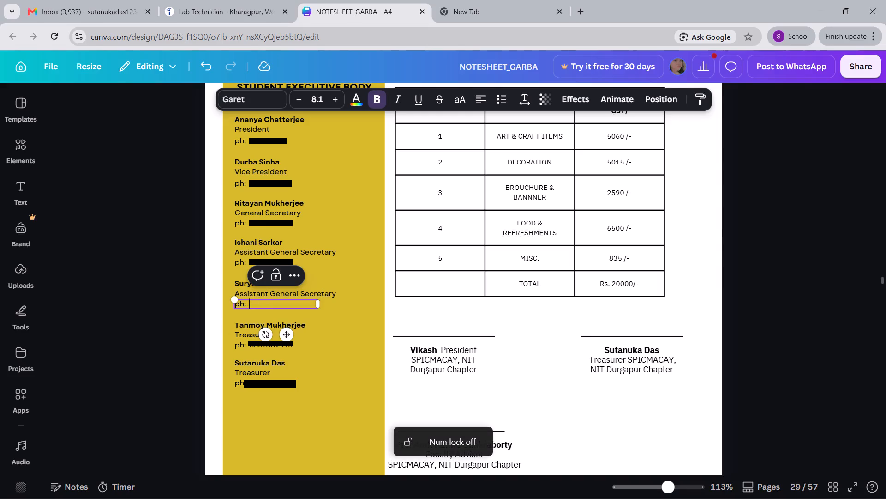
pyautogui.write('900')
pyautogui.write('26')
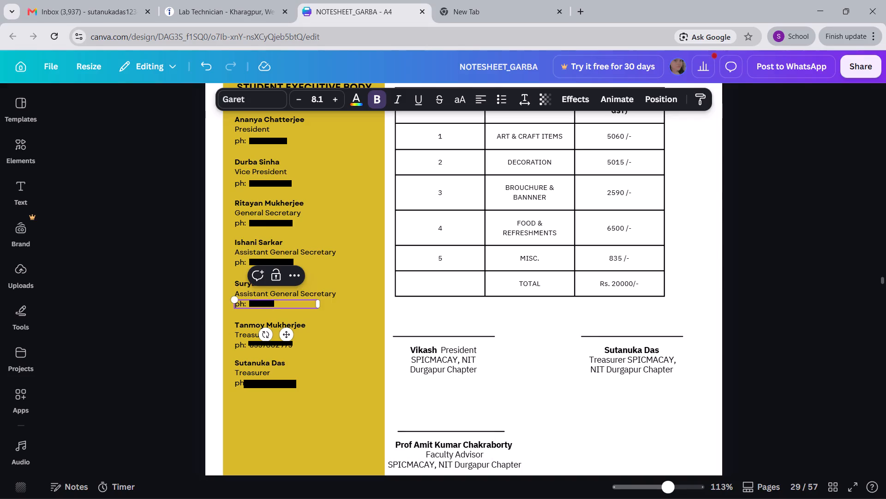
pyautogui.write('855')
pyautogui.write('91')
# Remove the bold formatting from the new phone number under the second Assistant General Secretary entry.
pyautogui.moveTo(298, 307); pyautogui.dragTo(257, 308)
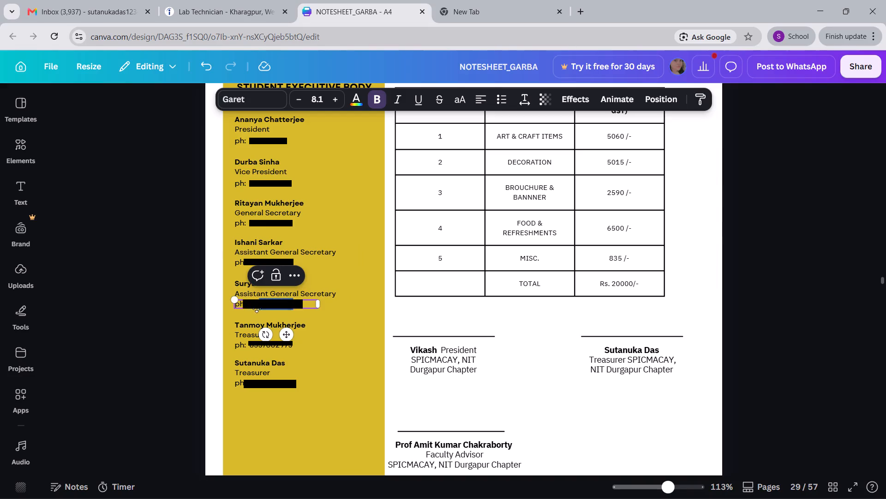
pyautogui.moveTo(257, 308); pyautogui.dragTo(251, 307)
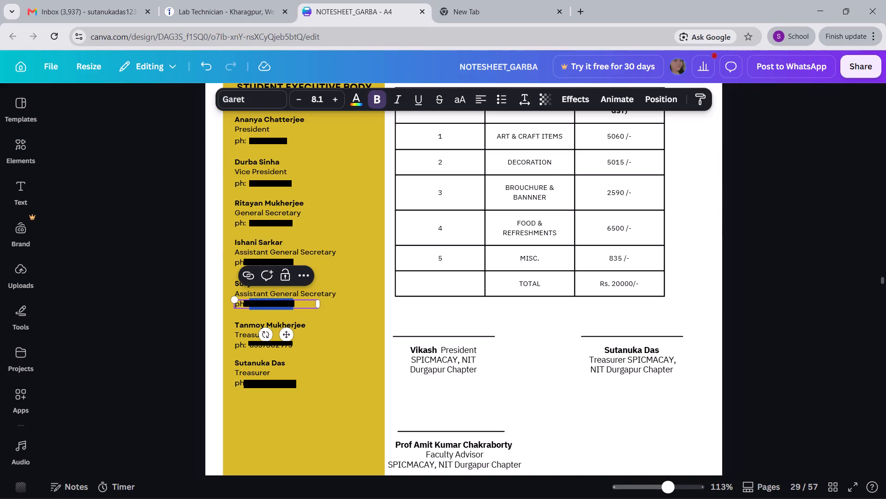
pyautogui.click(382, 97)
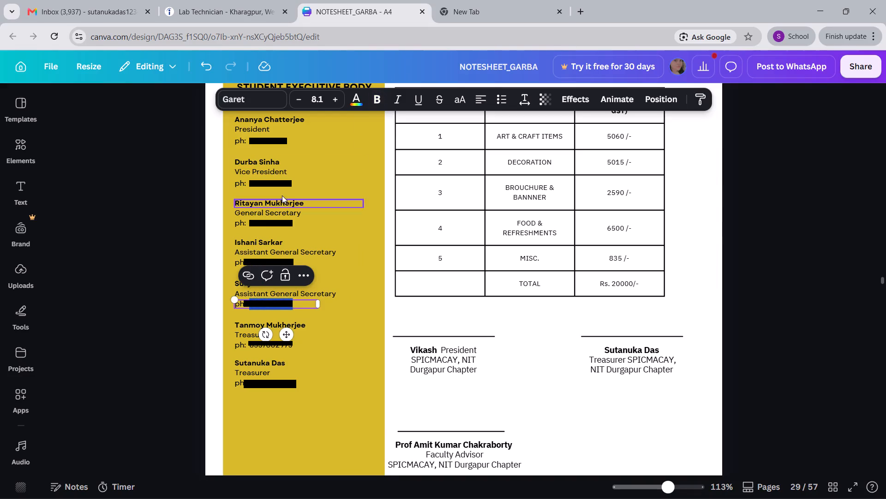
# Replace the first Assistant General Secretary's name in the Student Executive Body list with the new office holder's name.
pyautogui.click(276, 241)
pyautogui.doubleClick(276, 241)
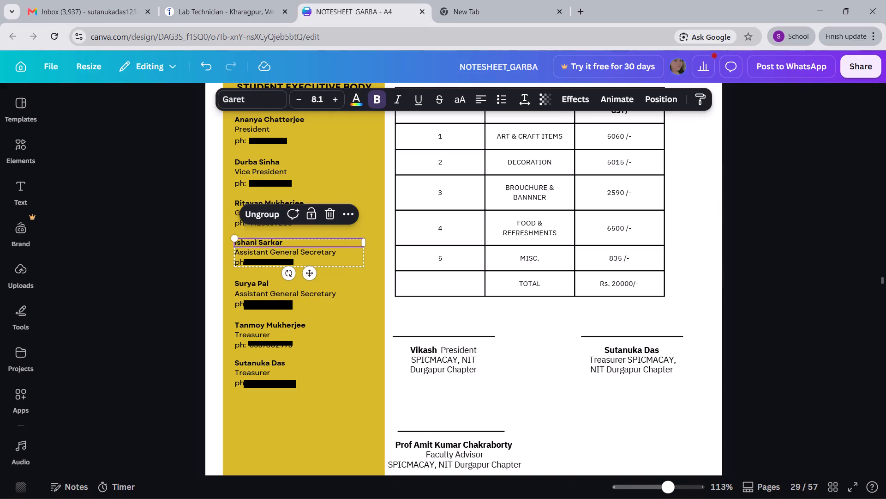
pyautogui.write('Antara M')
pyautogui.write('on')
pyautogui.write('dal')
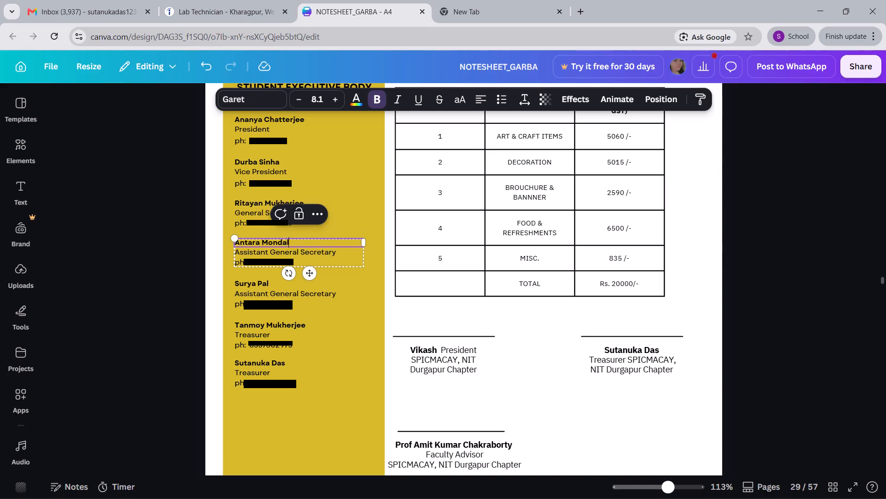
# Replace the phone number under the first Assistant General Secretary entry with the new phone number, keeping the "ph:" label.
pyautogui.click(290, 262)
pyautogui.doubleClick(290, 262)
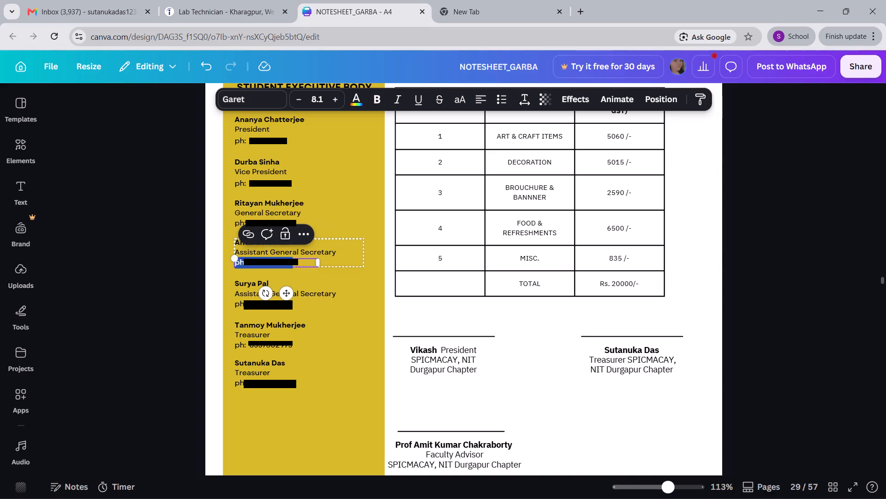
pyautogui.click(290, 262)
pyautogui.press('BackSpace')
pyautogui.press('BackSpace')
pyautogui.press('BackSpace')
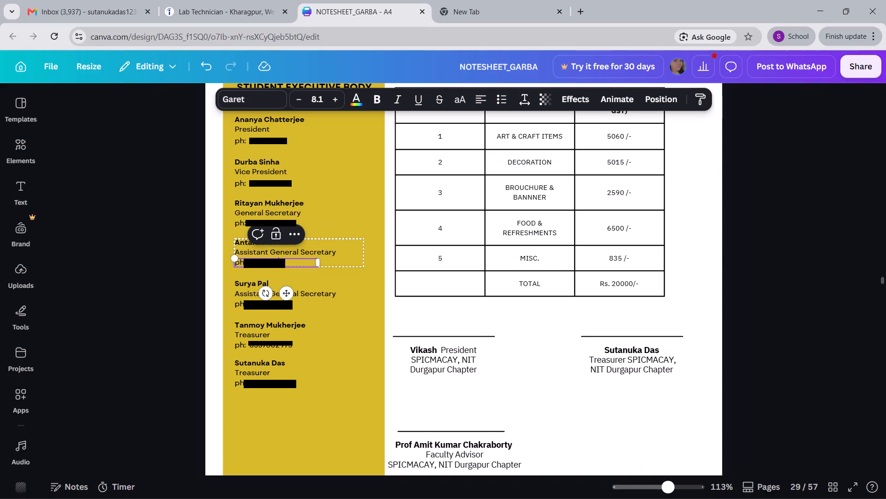
pyautogui.press('BackSpace')
pyautogui.press('BackSpace')
pyautogui.press('BackSpace')
pyautogui.press('BackSpace')
pyautogui.press('BackSpace')
pyautogui.press('BackSpace')
pyautogui.press('BackSpace')
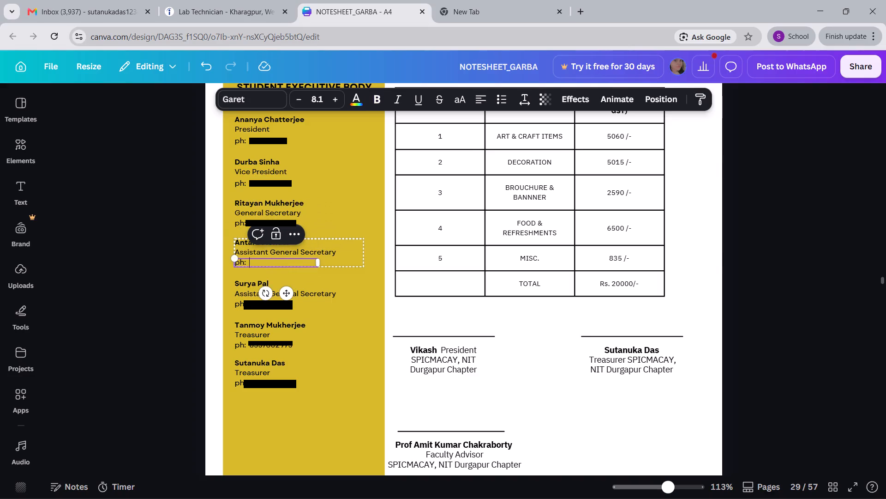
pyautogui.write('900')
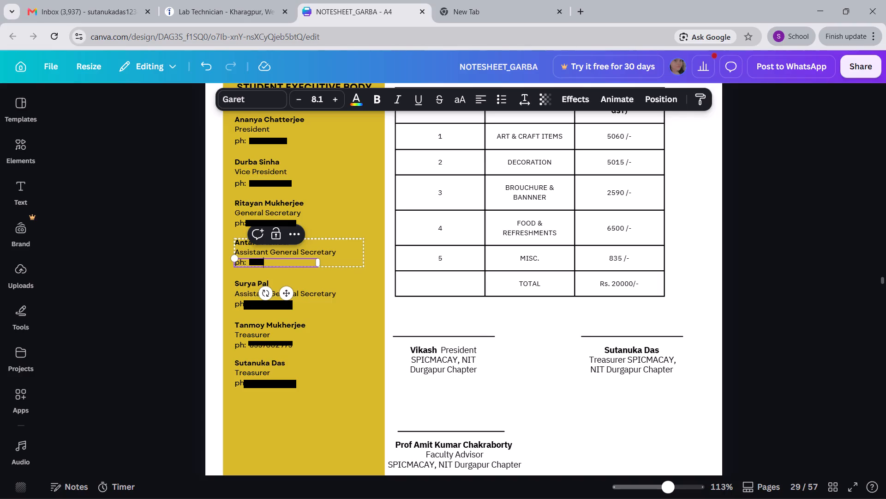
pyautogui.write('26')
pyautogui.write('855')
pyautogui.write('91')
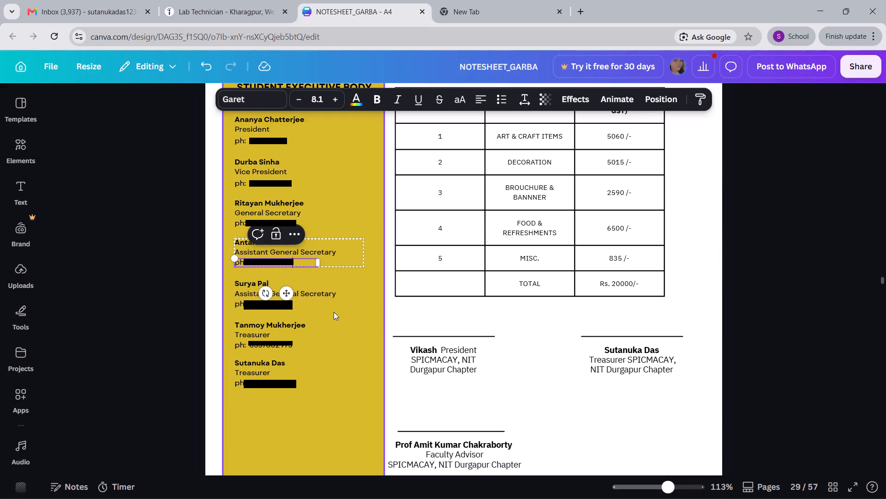
# Delete the phone number digits under the second Assistant General Secretary entry, keeping the "ph:" label.
pyautogui.doubleClick(283, 302)
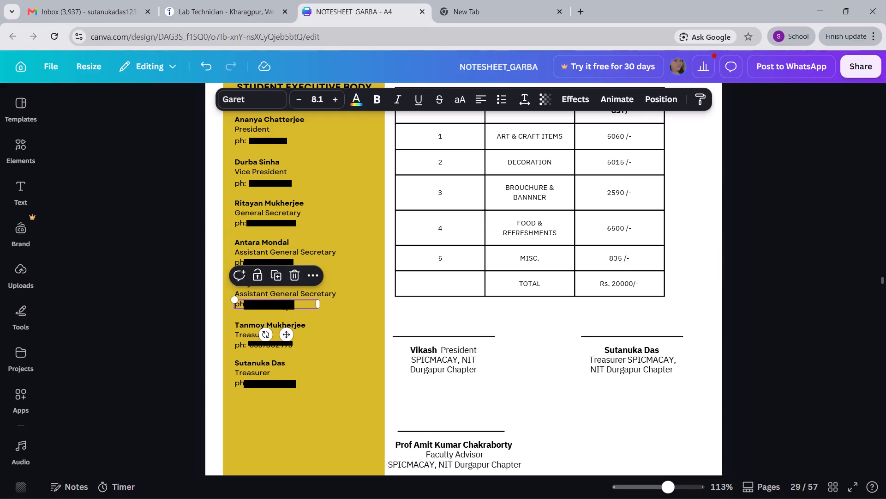
pyautogui.press('Delete')
pyautogui.press('Delete')
pyautogui.press('Delete')
pyautogui.press('BackSpace')
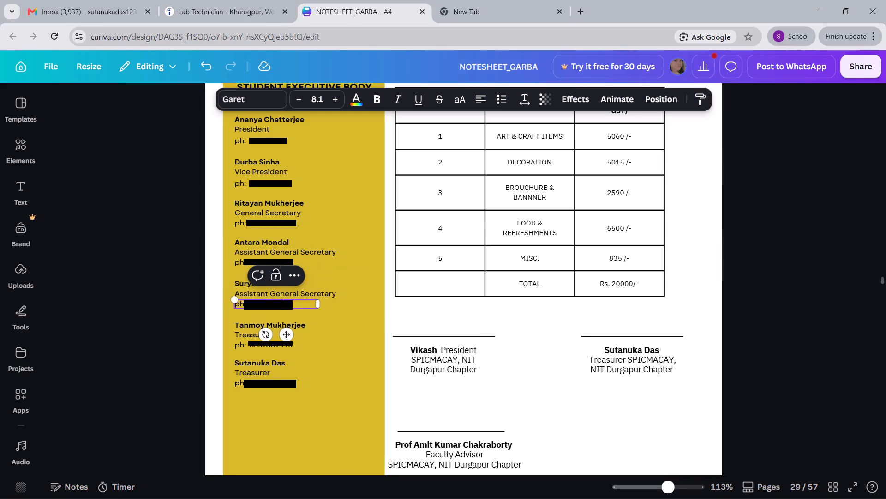
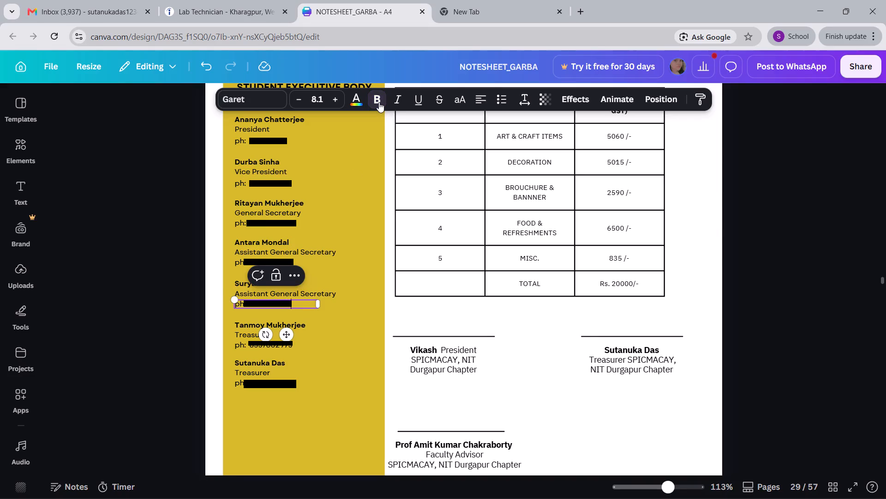
# Remove the bold formatting from the phone number digits under the second Assistant General Secretary entry.
pyautogui.moveTo(296, 303); pyautogui.dragTo(294, 302)
pyautogui.moveTo(294, 302); pyautogui.dragTo(251, 311)
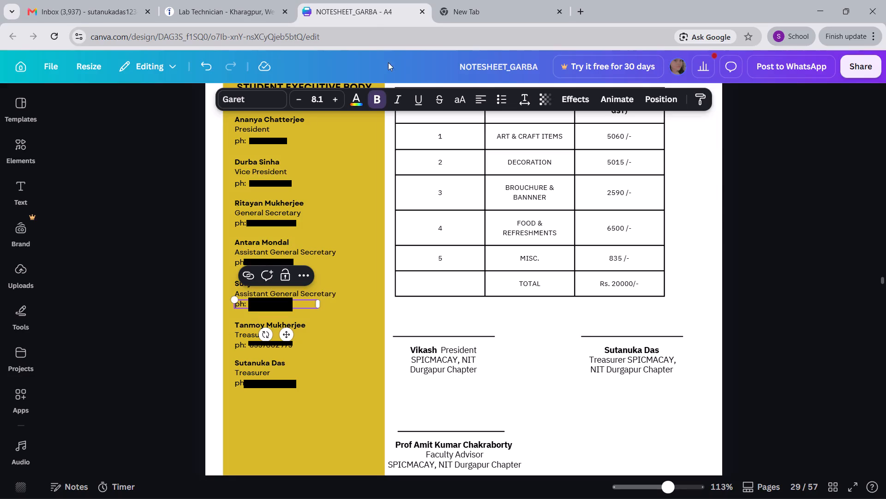
pyautogui.click(382, 96)
# Replace the General Secretary's name in the Student Executive Body list with the new office holder's name.
pyautogui.scroll(1, 320, 232)
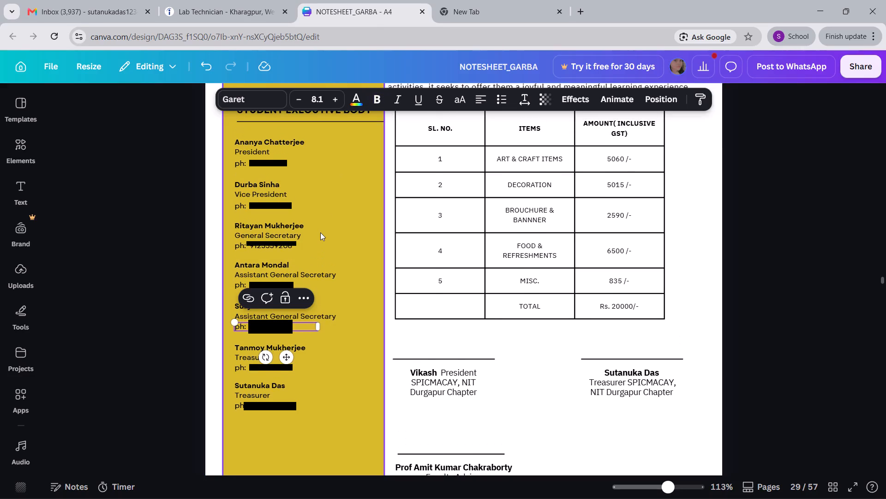
pyautogui.doubleClick(296, 223)
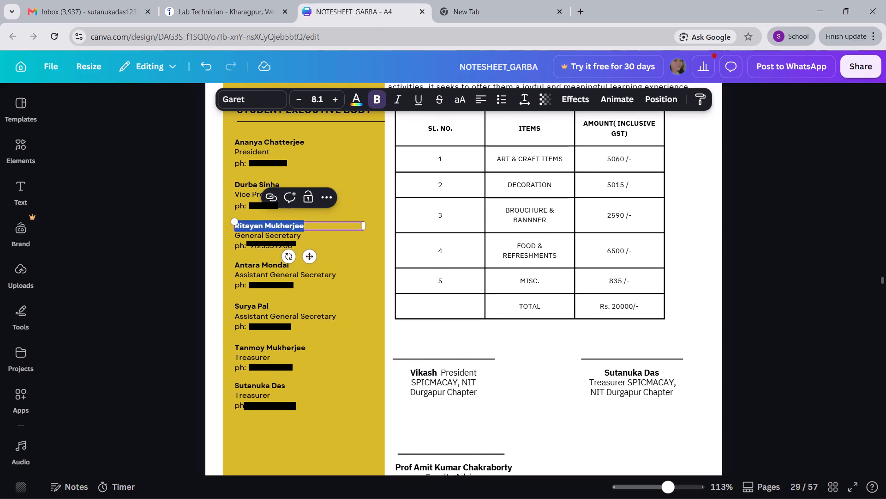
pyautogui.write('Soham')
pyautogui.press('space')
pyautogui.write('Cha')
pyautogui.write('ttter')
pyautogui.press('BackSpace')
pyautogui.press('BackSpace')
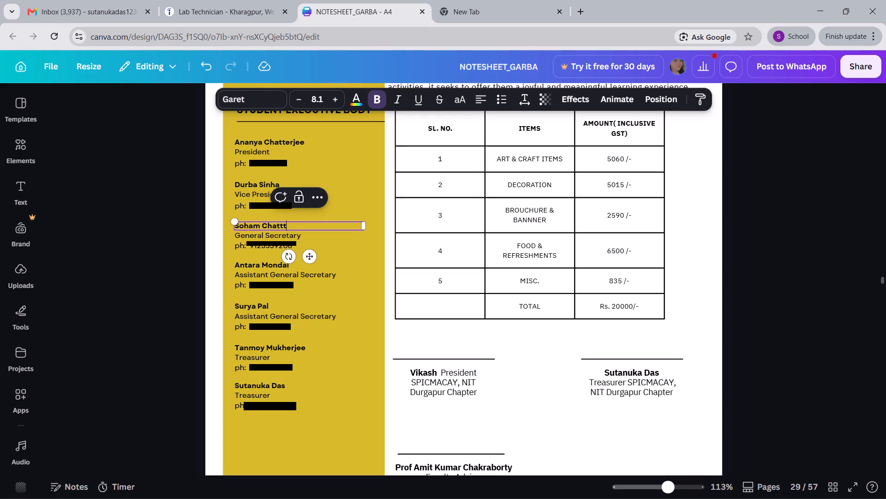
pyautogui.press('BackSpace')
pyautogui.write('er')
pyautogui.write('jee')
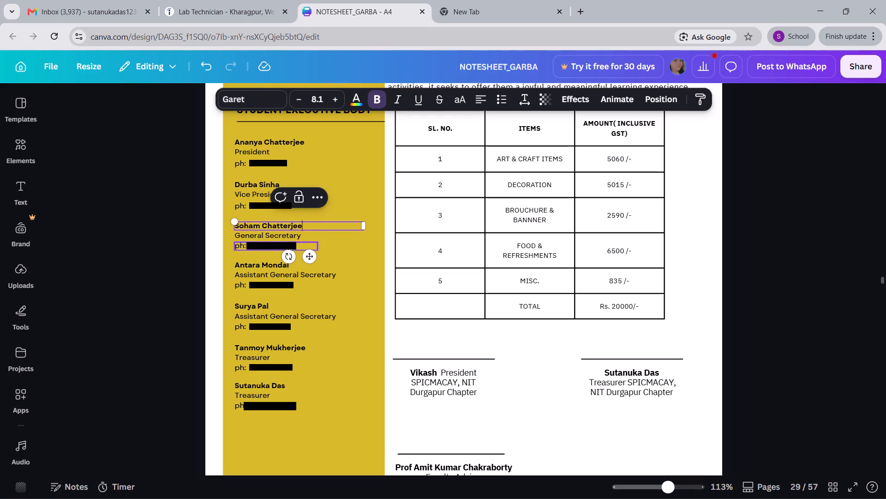
# Delete the old phone number digits under the General Secretary entry, keeping the "ph:" label.
pyautogui.click(287, 244)
pyautogui.doubleClick(293, 244)
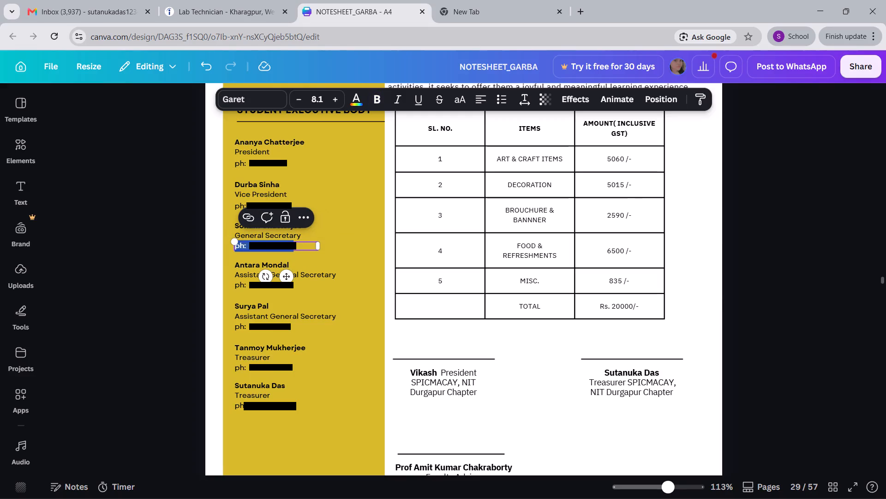
pyautogui.click(293, 244)
pyautogui.press('BackSpace')
pyautogui.press('BackSpace')
pyautogui.press('BackSpace')
pyautogui.press('BackSpace')
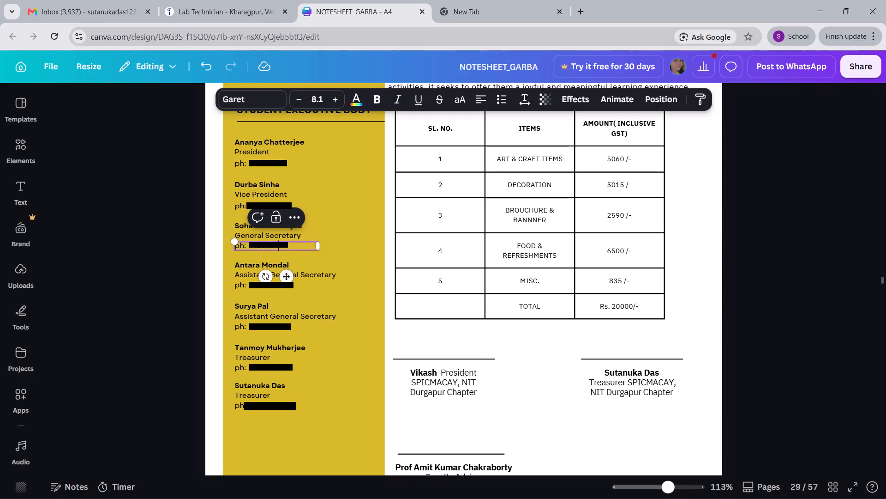
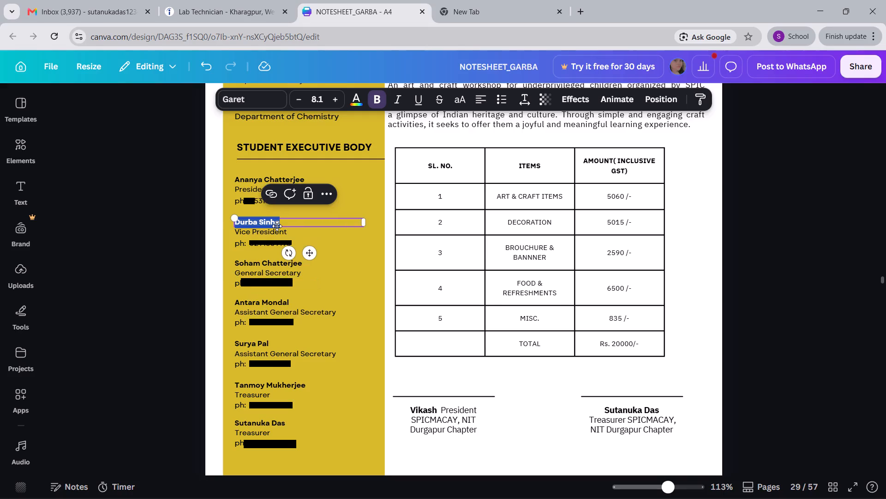
# Replace the Vice President's name in the Student Executive Body list with the new office holder's name.
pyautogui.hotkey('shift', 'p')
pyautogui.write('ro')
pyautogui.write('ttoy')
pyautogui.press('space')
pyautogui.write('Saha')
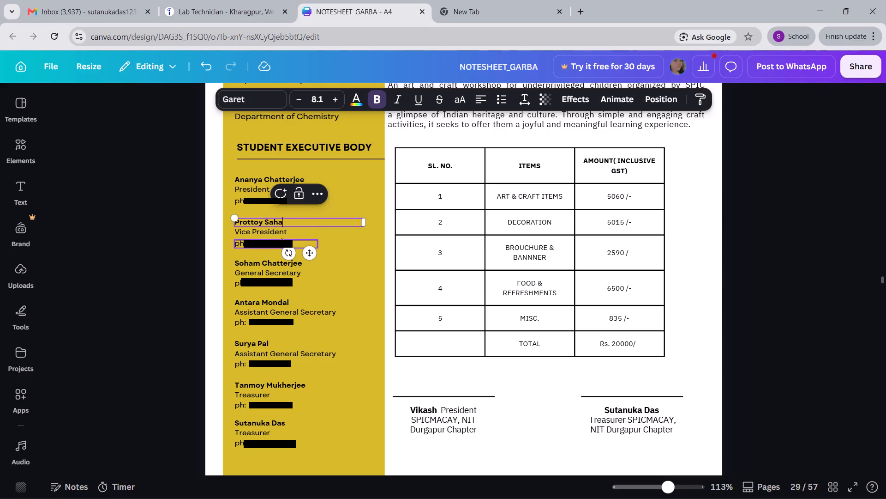
# Delete the old phone number digits under the Vice President entry in the Student Executive Body list.
pyautogui.doubleClick(281, 239)
pyautogui.click(281, 239)
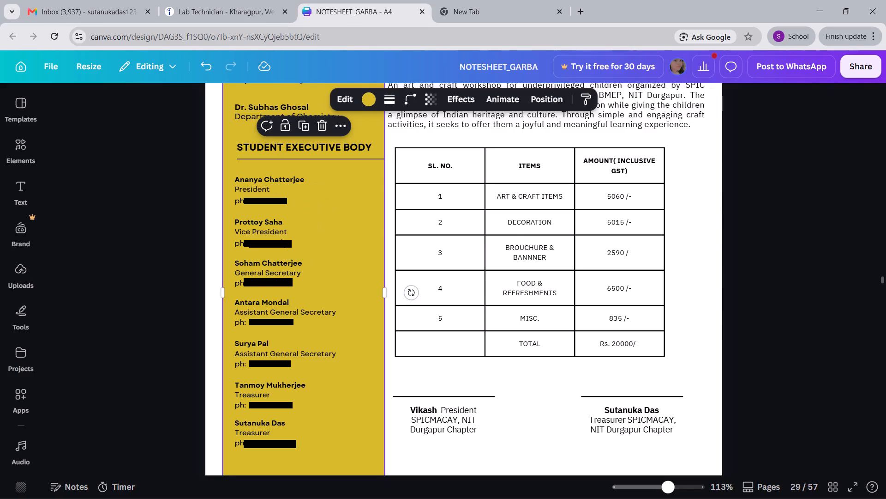
pyautogui.doubleClick(284, 243)
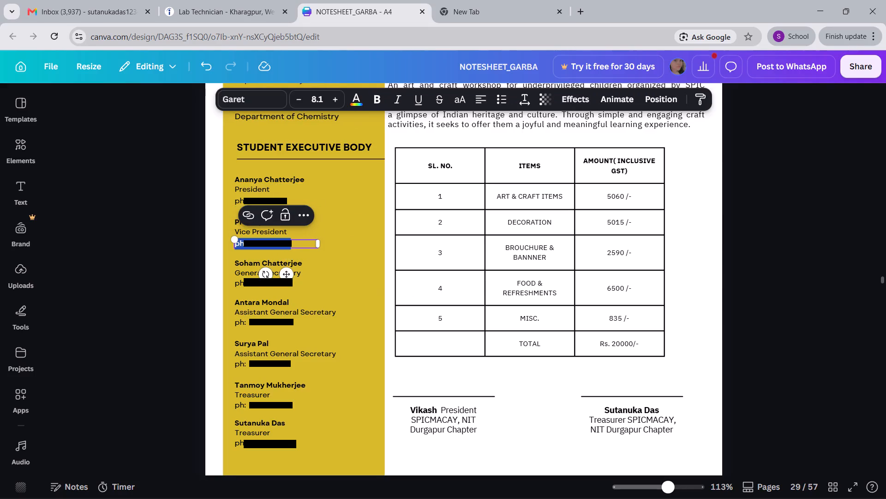
pyautogui.click(284, 243)
pyautogui.press('Delete')
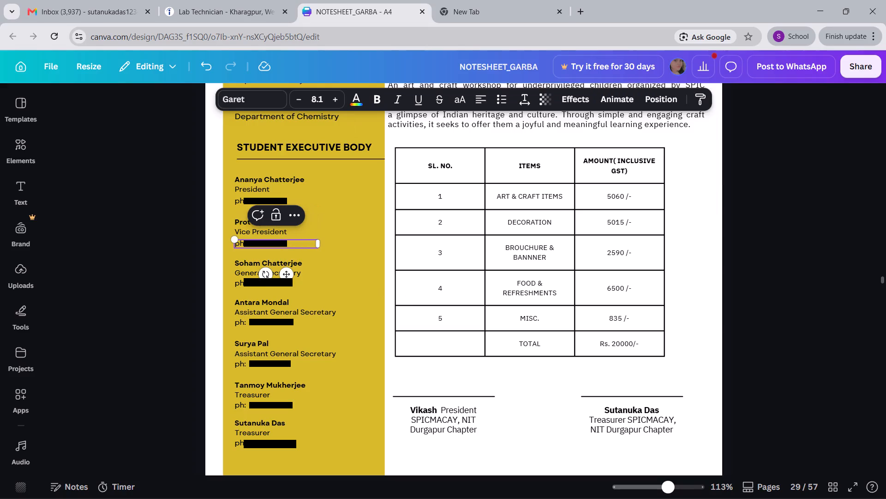
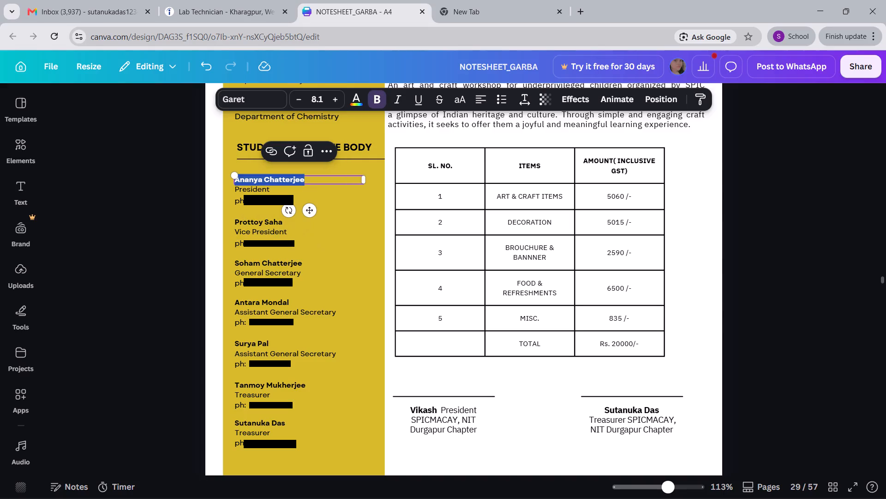
# Replace the President's name in the Student Executive Body list with the new President's full name.
pyautogui.doubleClick(282, 183)
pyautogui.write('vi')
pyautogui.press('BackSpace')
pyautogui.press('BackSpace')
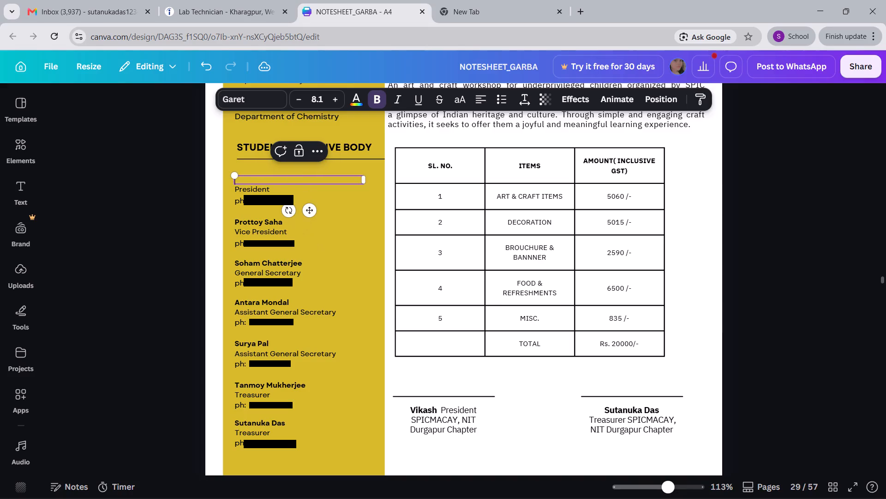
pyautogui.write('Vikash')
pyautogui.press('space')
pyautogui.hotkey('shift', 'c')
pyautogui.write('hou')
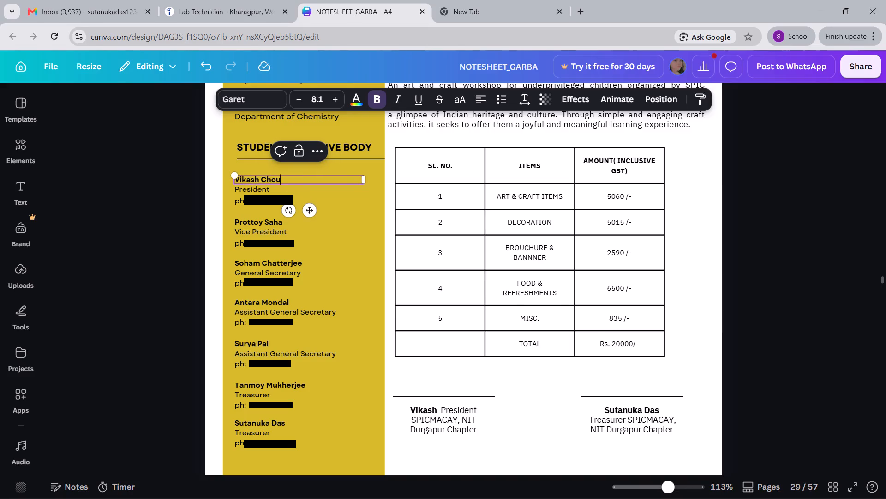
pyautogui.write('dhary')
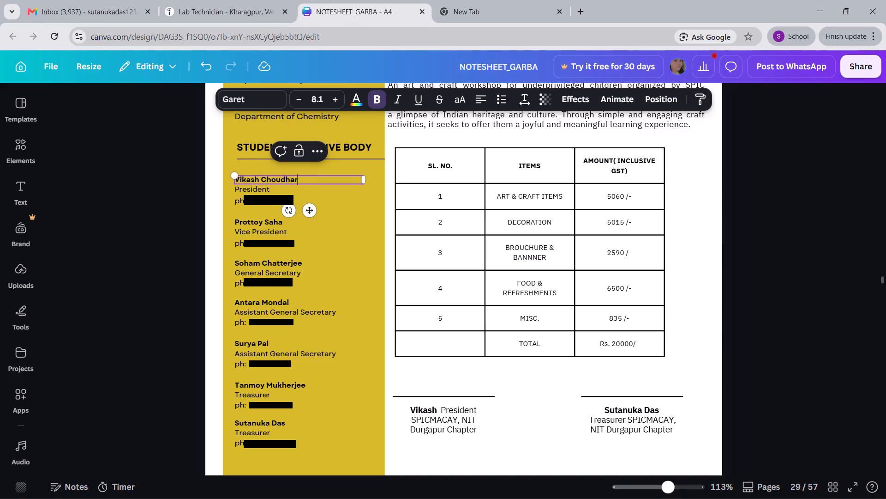
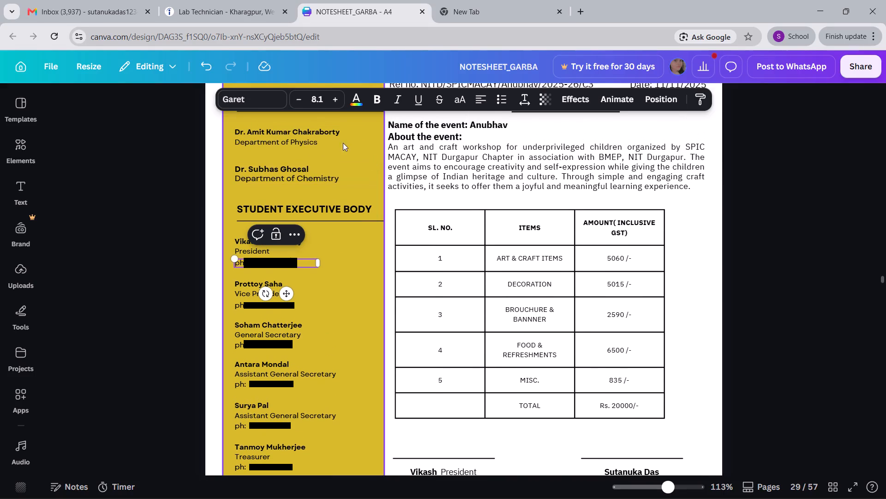
# Change the date in the page 29 budget break-up header to 02/11/2026.
pyautogui.scroll(1, 308, 149)
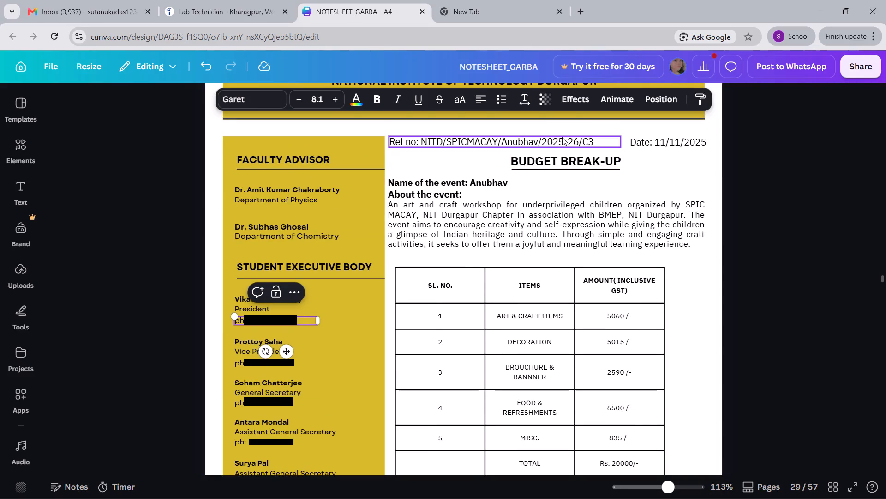
pyautogui.scroll(1, 562, 137)
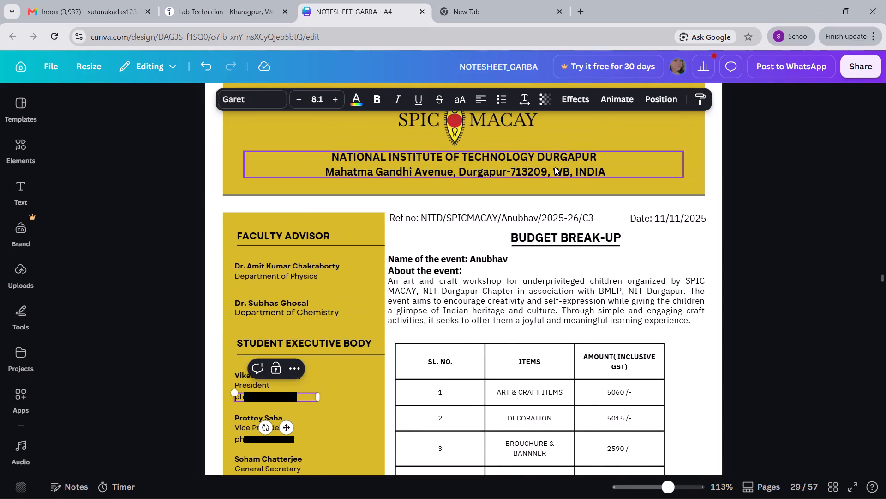
pyautogui.click(677, 217)
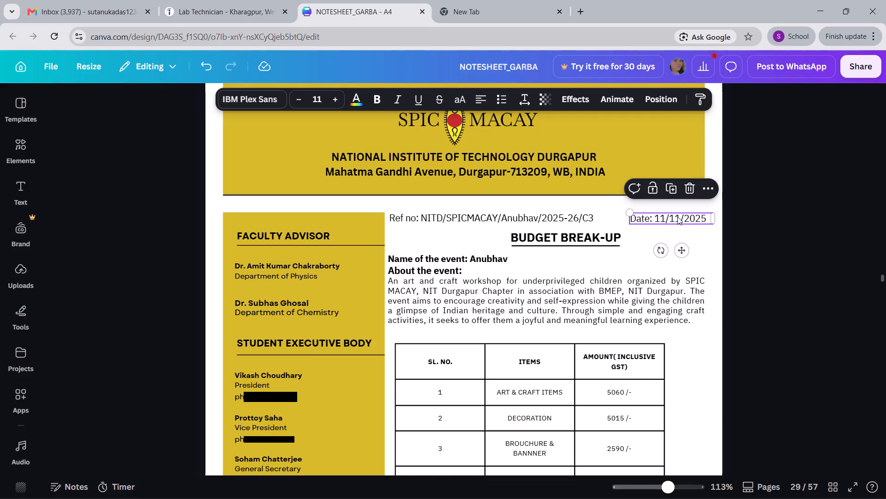
pyautogui.doubleClick(677, 217)
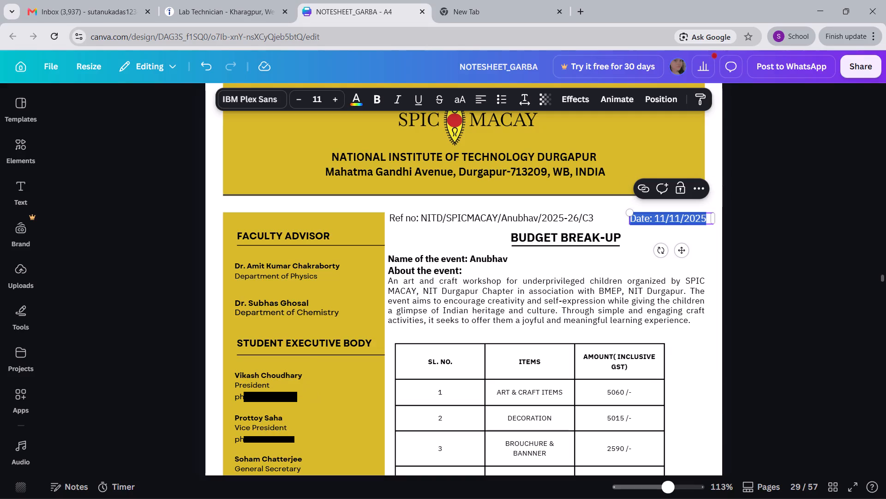
pyautogui.click(677, 217)
pyautogui.click(705, 217)
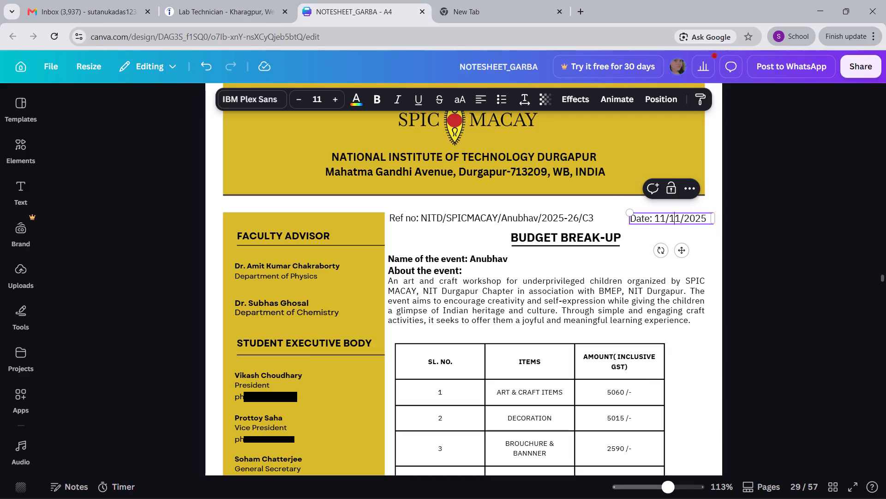
pyautogui.press('BackSpace')
pyautogui.press('BackSpace')
pyautogui.press('BackSpace')
pyautogui.press('BackSpace')
pyautogui.press('BackSpace')
pyautogui.press('BackSpace')
pyautogui.press('BackSpace')
pyautogui.press('BackSpace')
pyautogui.press('BackSpace')
pyautogui.press('BackSpace')
pyautogui.press('0')
pyautogui.press('2')
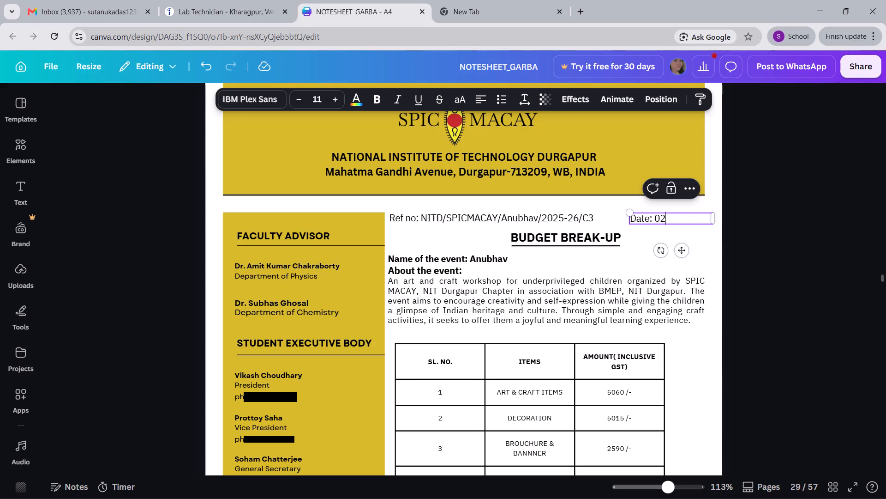
pyautogui.press('/')
pyautogui.write('11/')
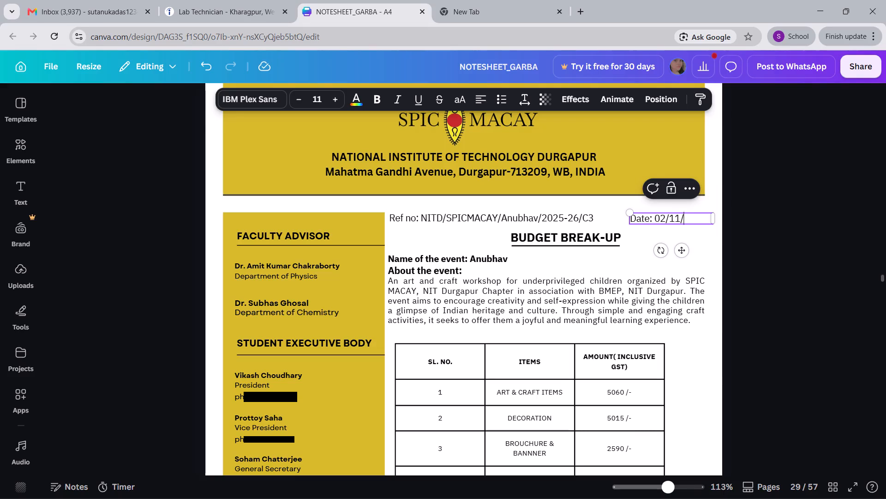
pyautogui.write('2026')
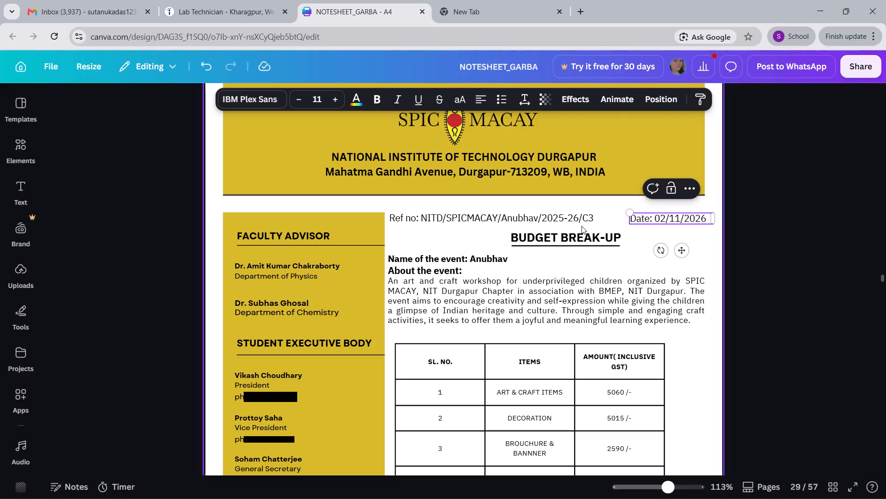
# Change the year range in the budget break-up's reference number to 2026-27, keeping the C3 suffix.
pyautogui.click(575, 217)
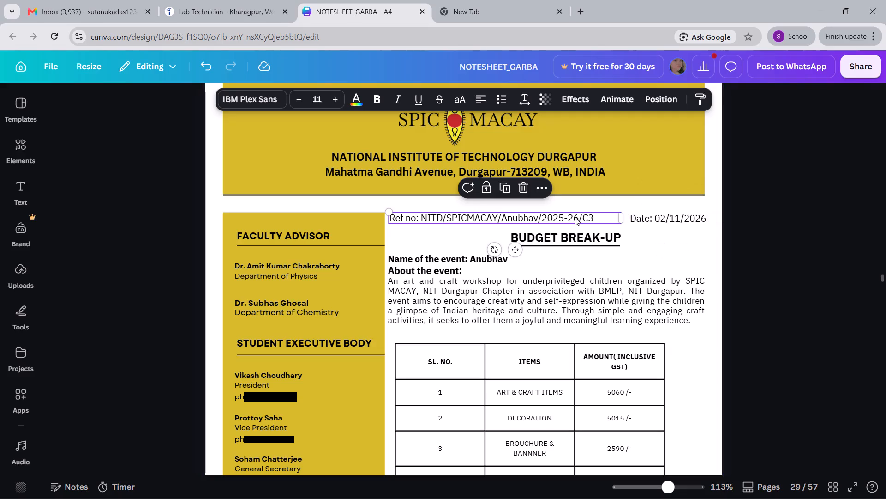
pyautogui.doubleClick(577, 217)
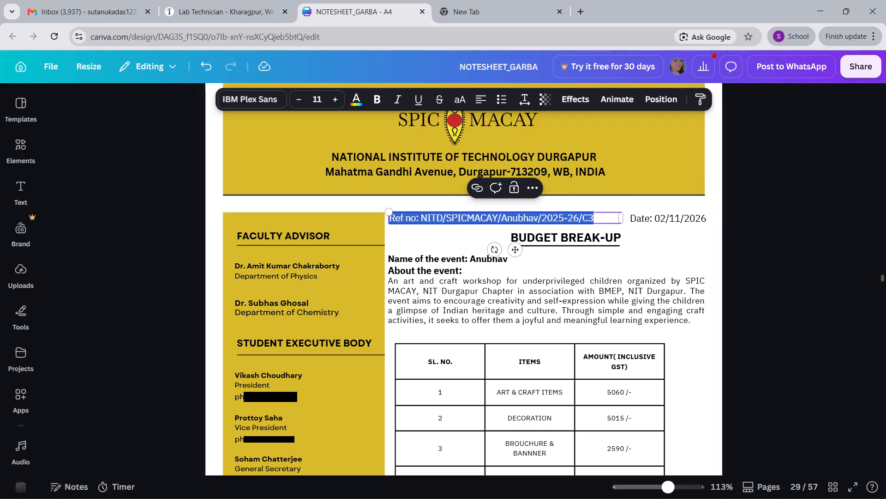
pyautogui.click(577, 217)
pyautogui.press('BackSpace')
pyautogui.press('BackSpace')
pyautogui.press('BackSpace')
pyautogui.press('BackSpace')
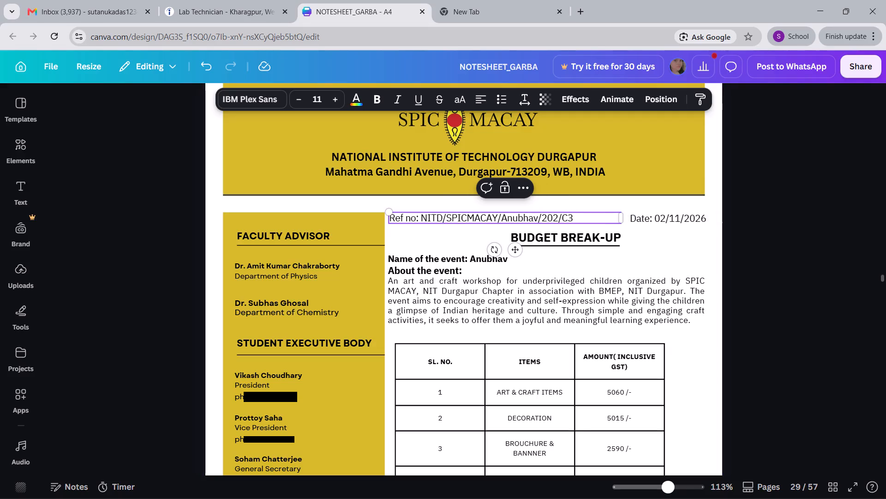
pyautogui.press('6')
pyautogui.press('-')
pyautogui.write('27')
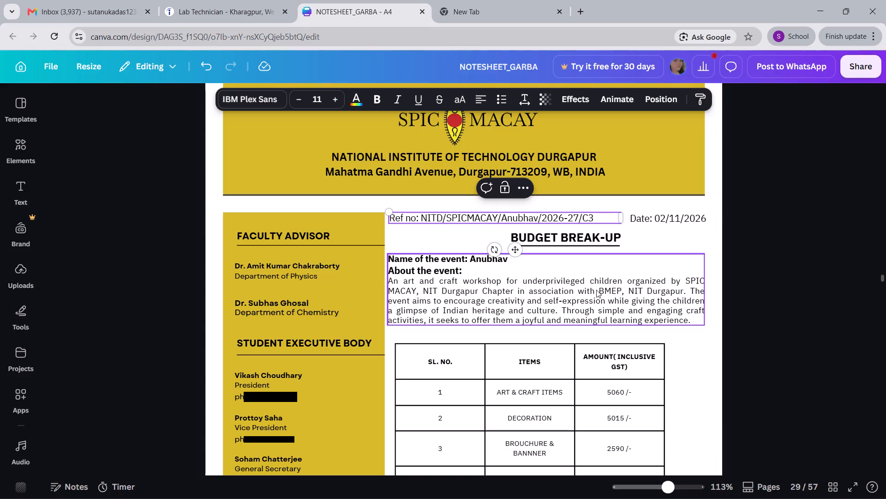
# Add the President's surname after the first name in the bold signatory line below the budget table.
pyautogui.scroll(-3, 596, 290)
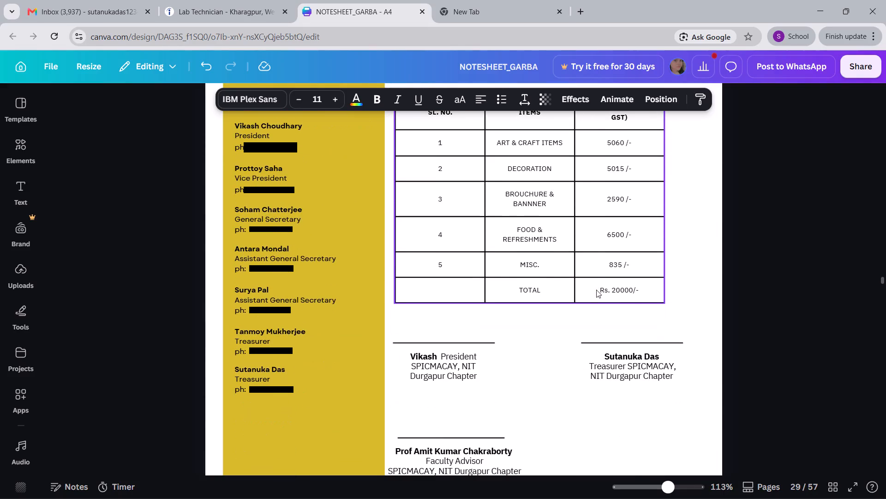
pyautogui.scroll(3, 596, 290)
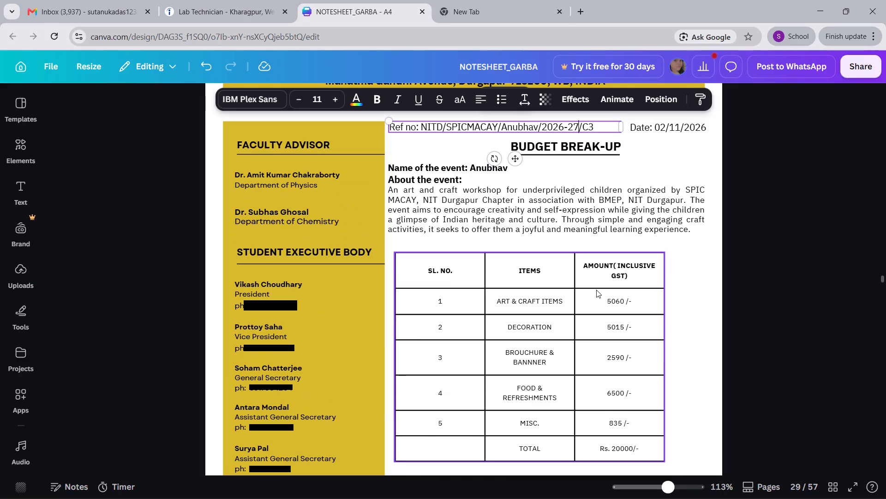
pyautogui.scroll(1, 596, 290)
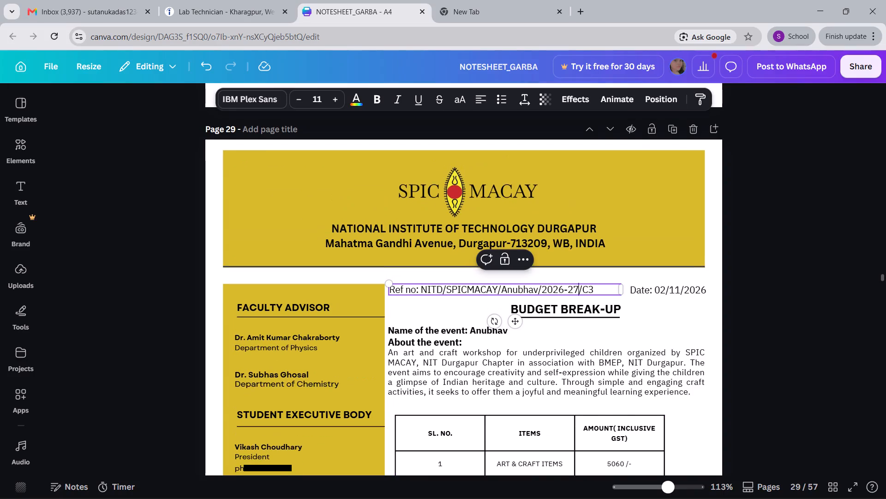
pyautogui.scroll(-6, 596, 290)
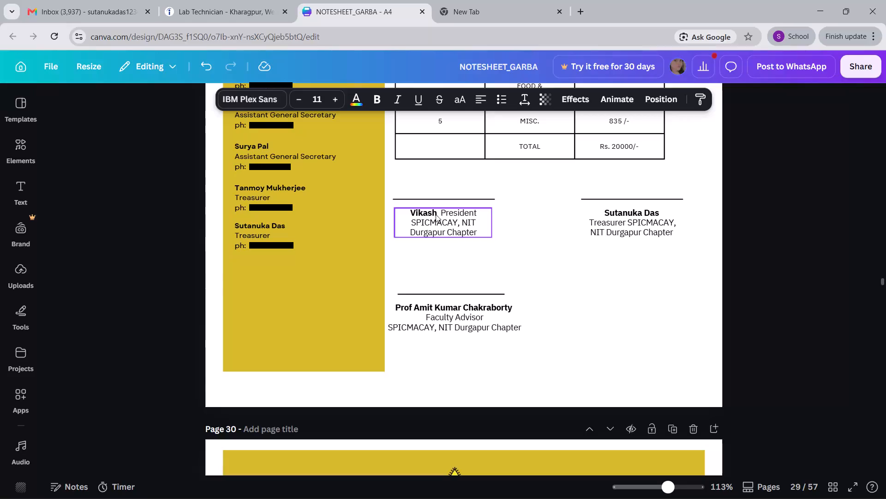
pyautogui.scroll(2, 423, 231)
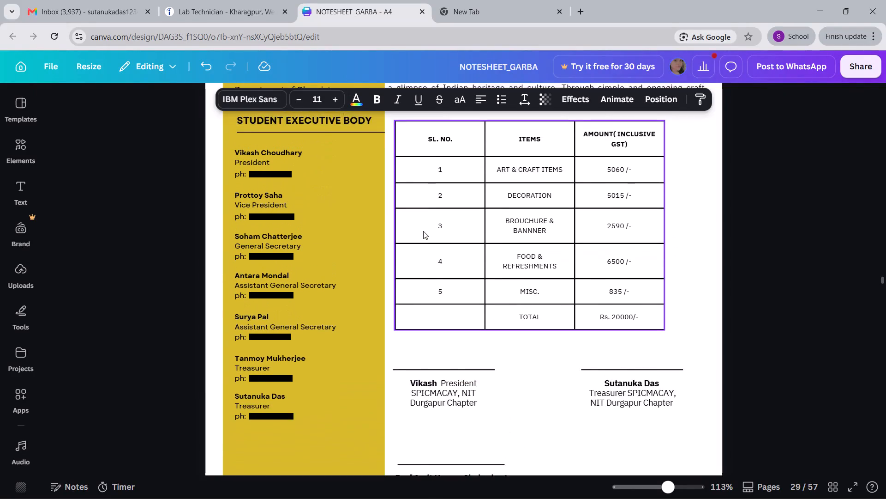
pyautogui.scroll(-1, 423, 231)
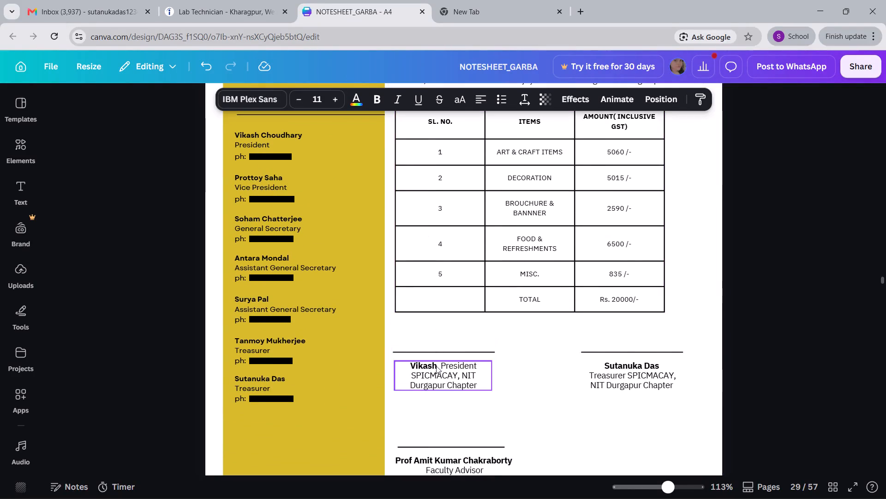
pyautogui.click(437, 365)
pyautogui.click(433, 375)
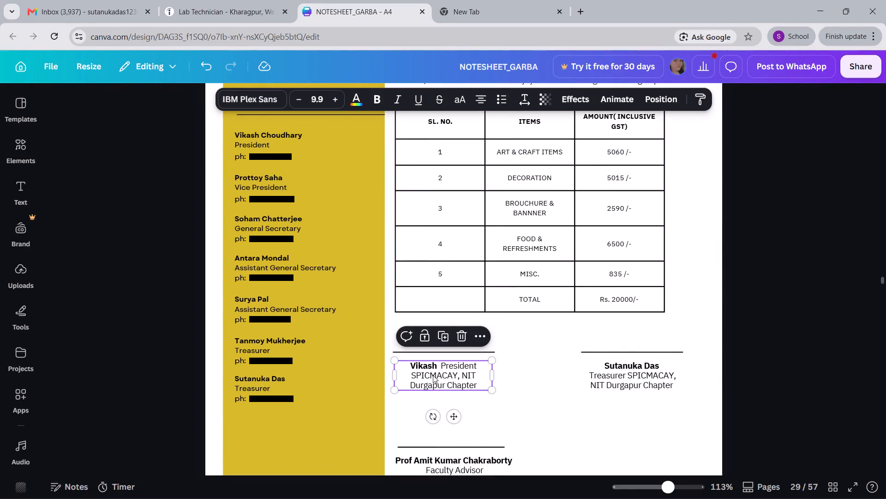
pyautogui.doubleClick(437, 367)
pyautogui.click(437, 367)
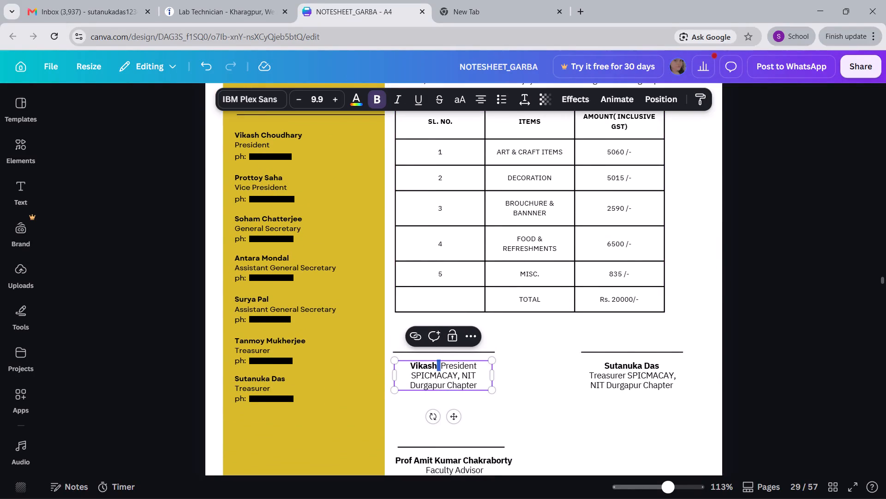
pyautogui.press('space')
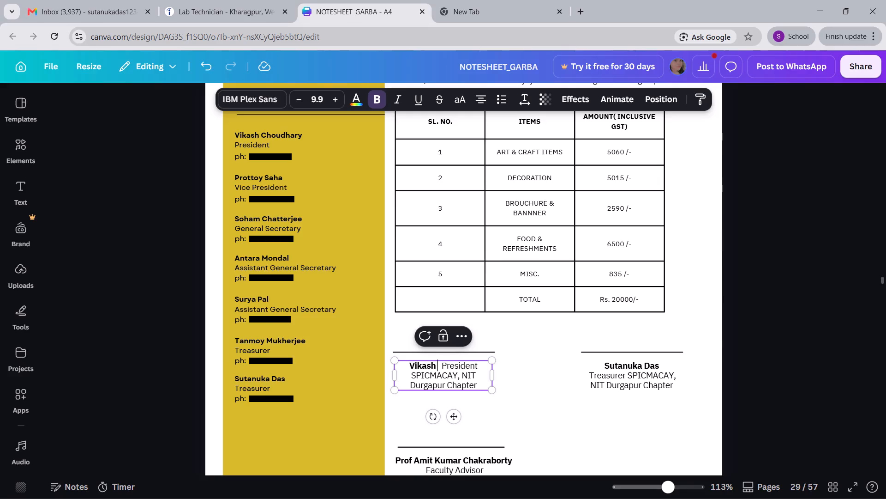
pyautogui.write('Ch')
pyautogui.write('ou')
pyautogui.write('dhary')
pyautogui.click(538, 402)
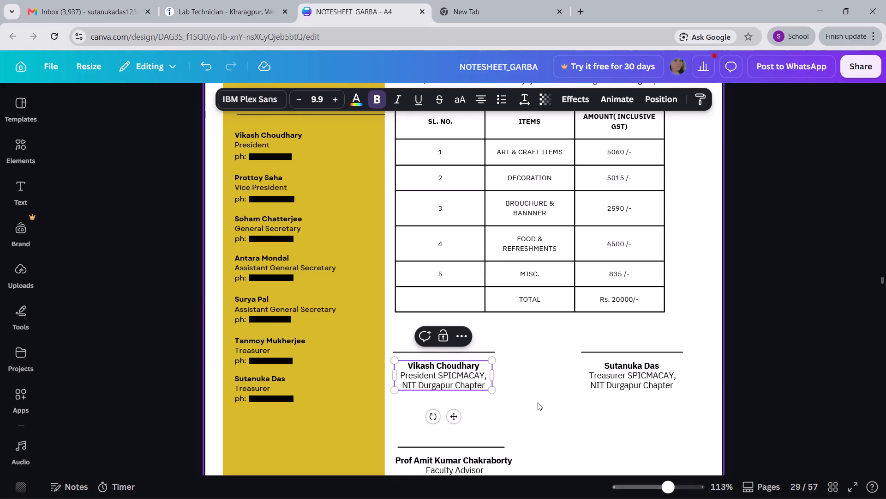
# Review the edited page 29 and open the design's sharing options.
pyautogui.scroll(1, 538, 402)
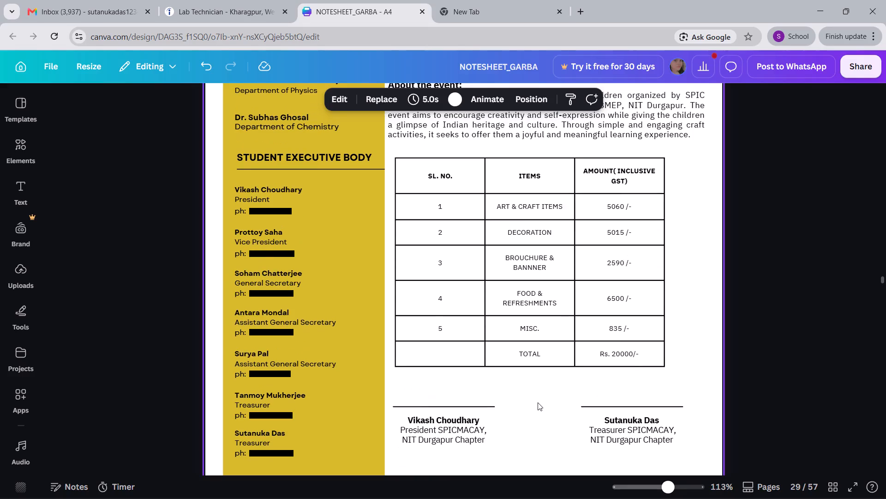
pyautogui.scroll(2, 538, 402)
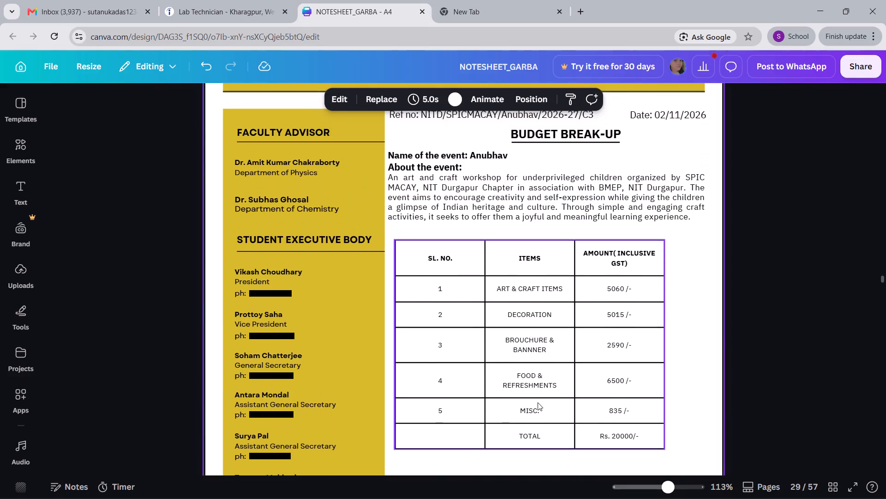
pyautogui.scroll(2, 538, 402)
pyautogui.scroll(-1, 538, 402)
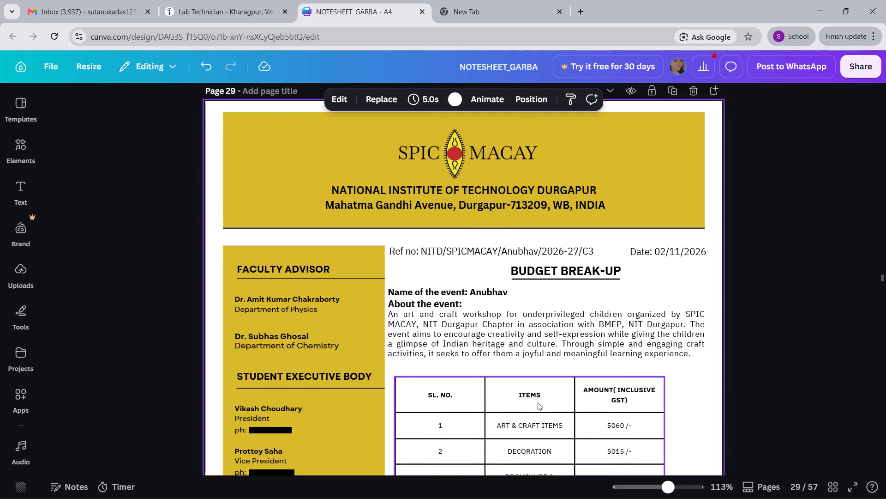
pyautogui.scroll(-1, 538, 402)
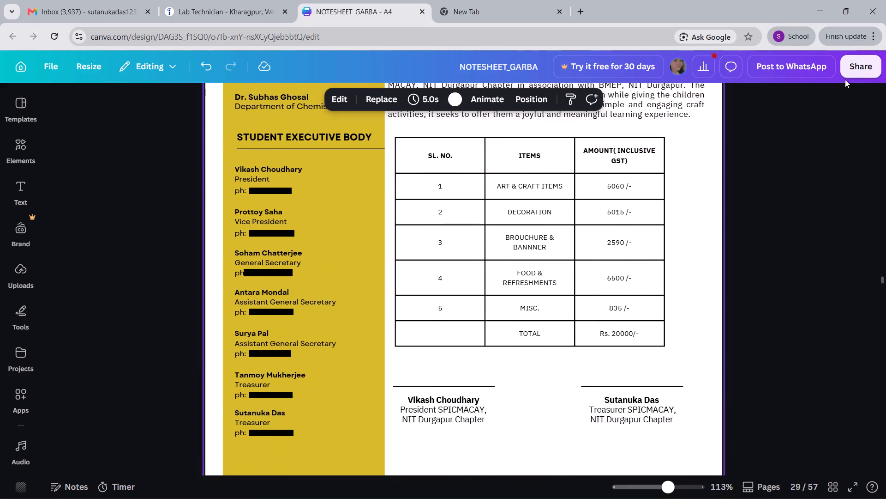
pyautogui.click(852, 73)
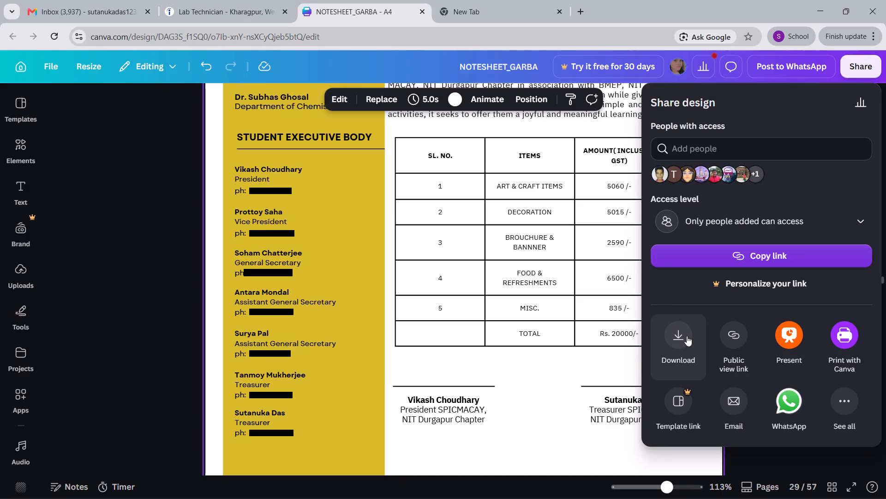
# Check the public view link option, return to the sharing options and copy the NOTESHEET_GARBA design link.
pyautogui.click(723, 338)
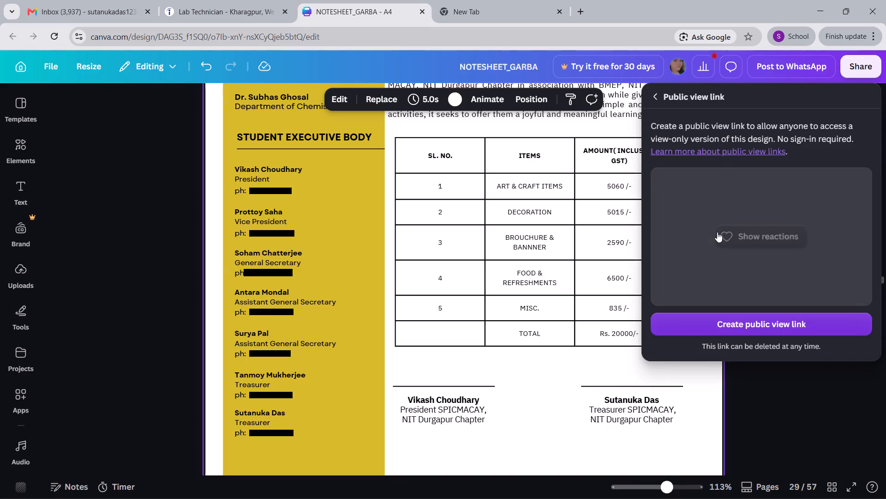
pyautogui.click(653, 102)
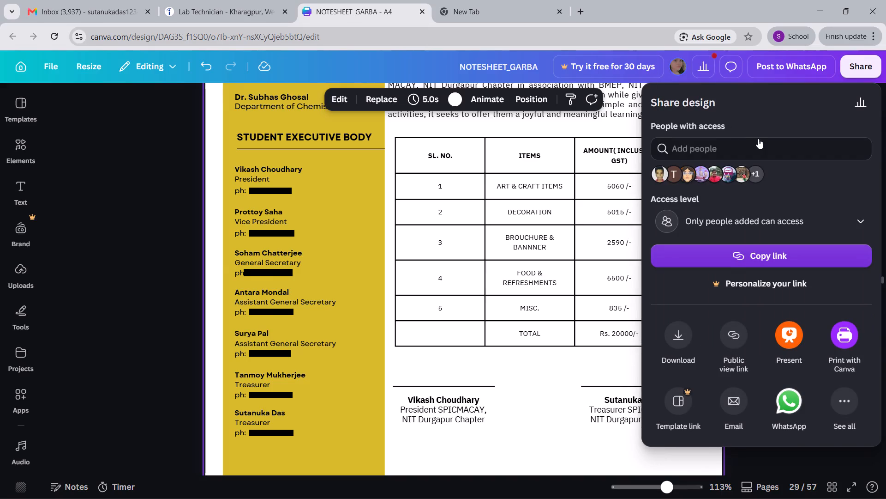
pyautogui.click(772, 257)
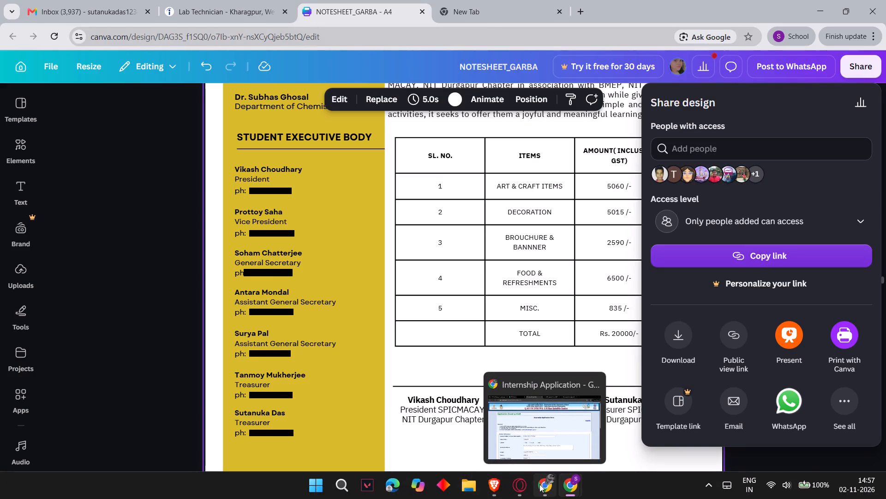
pyautogui.click(511, 483)
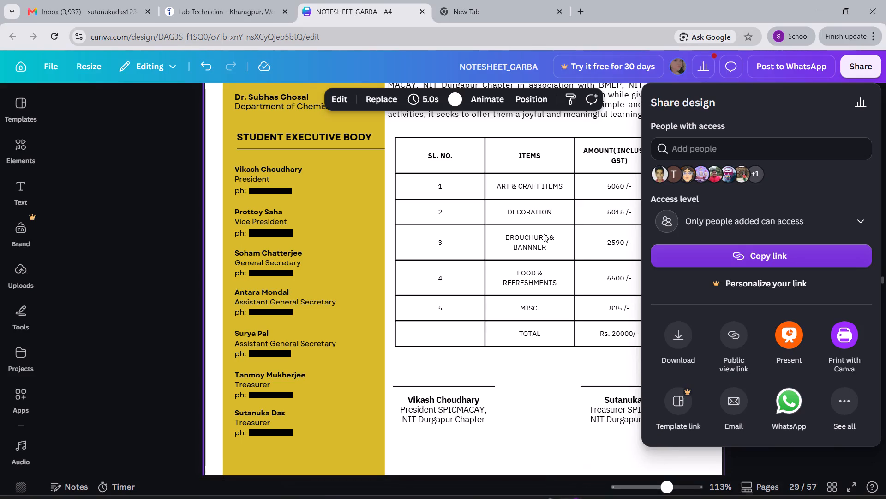
pyautogui.click(602, 129)
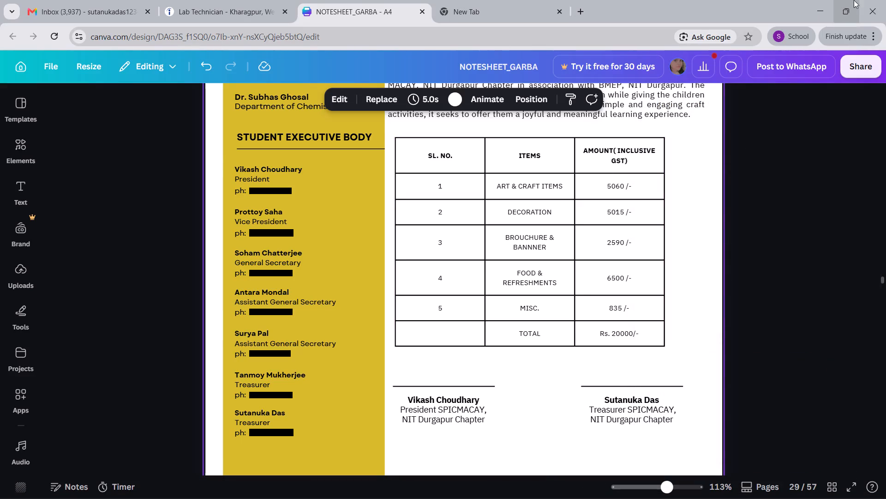
pyautogui.click(424, 13)
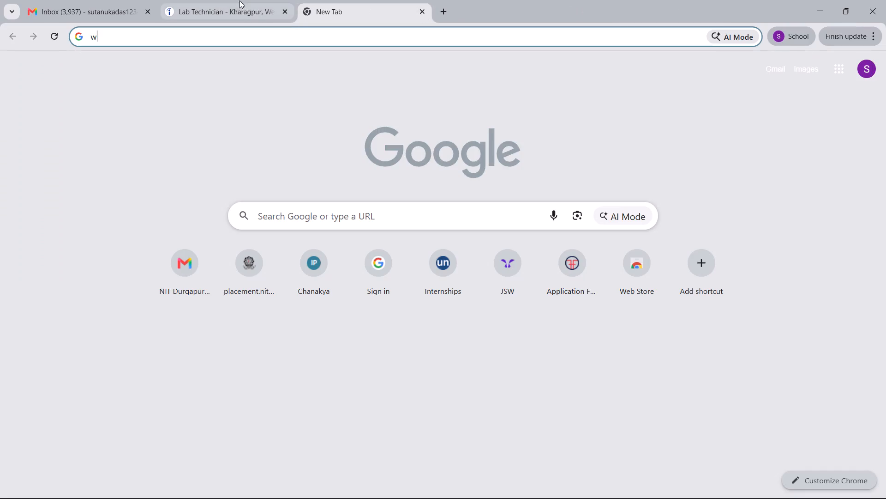
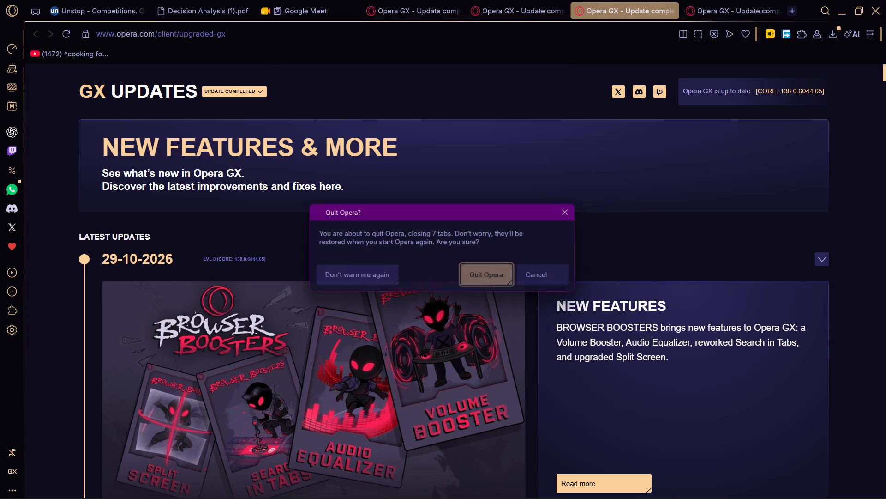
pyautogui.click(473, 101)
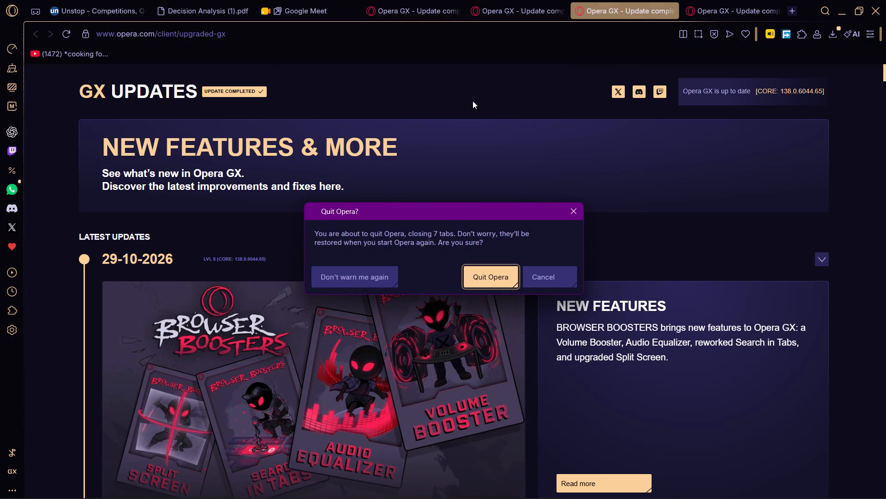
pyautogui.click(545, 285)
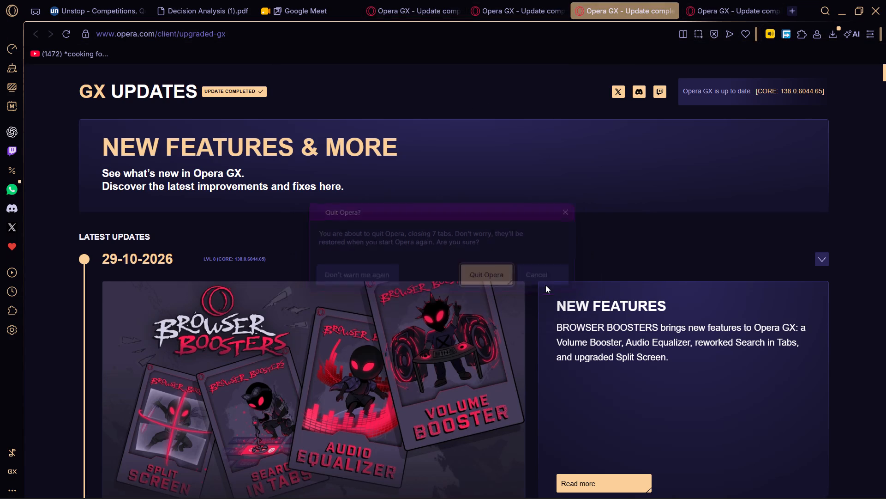